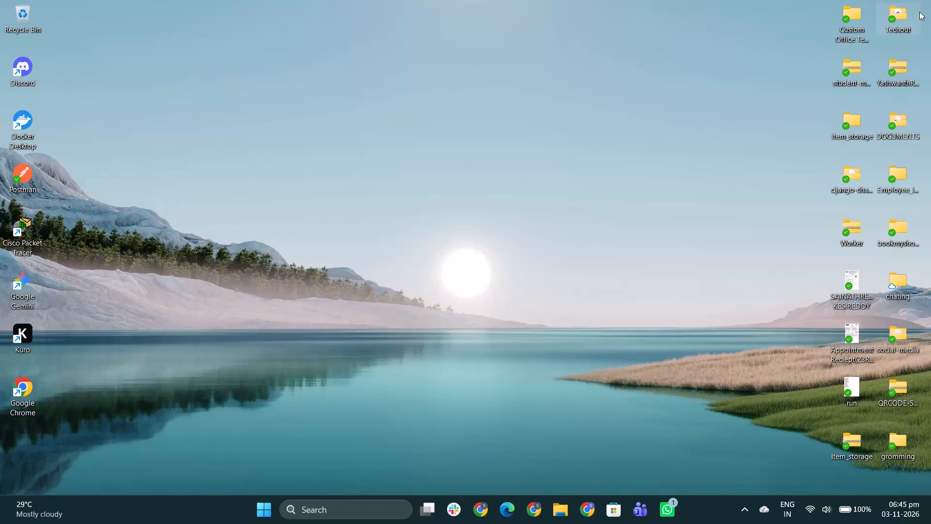
Search the computer for Google Chrome and launch it.
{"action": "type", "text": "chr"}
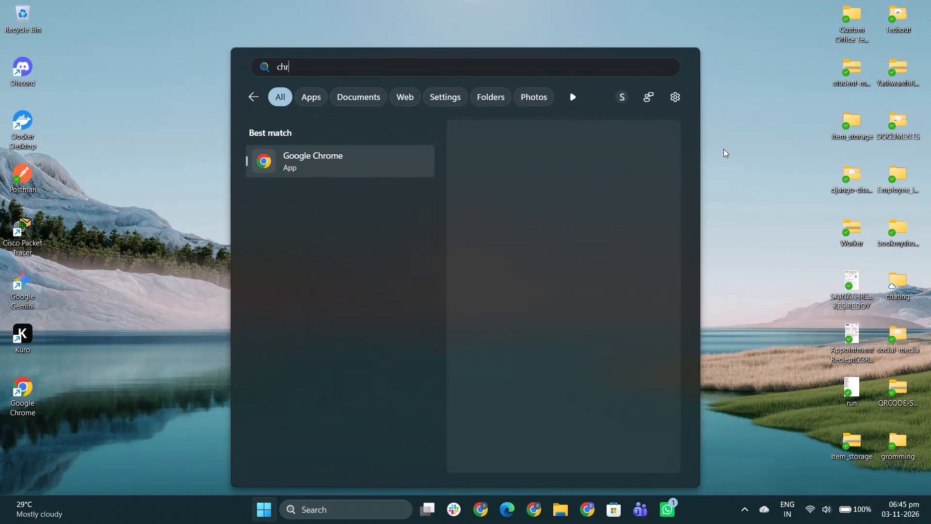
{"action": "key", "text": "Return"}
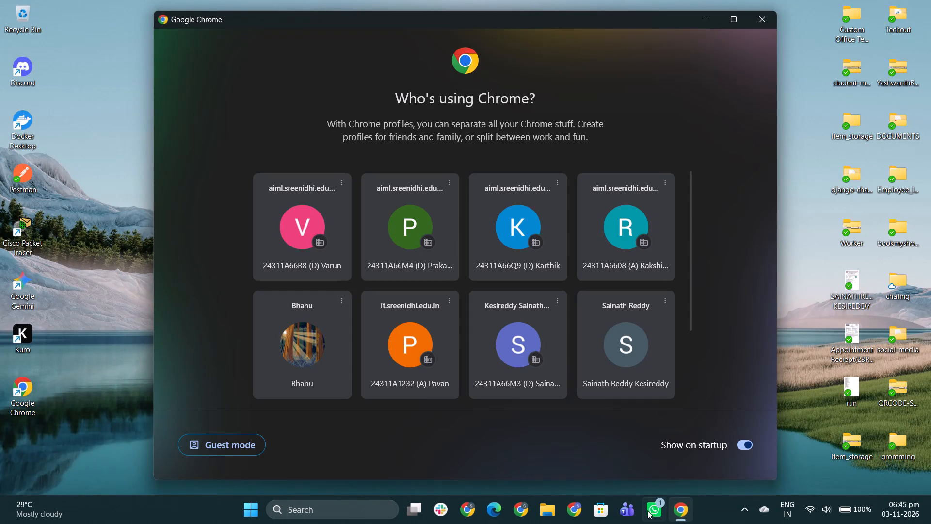
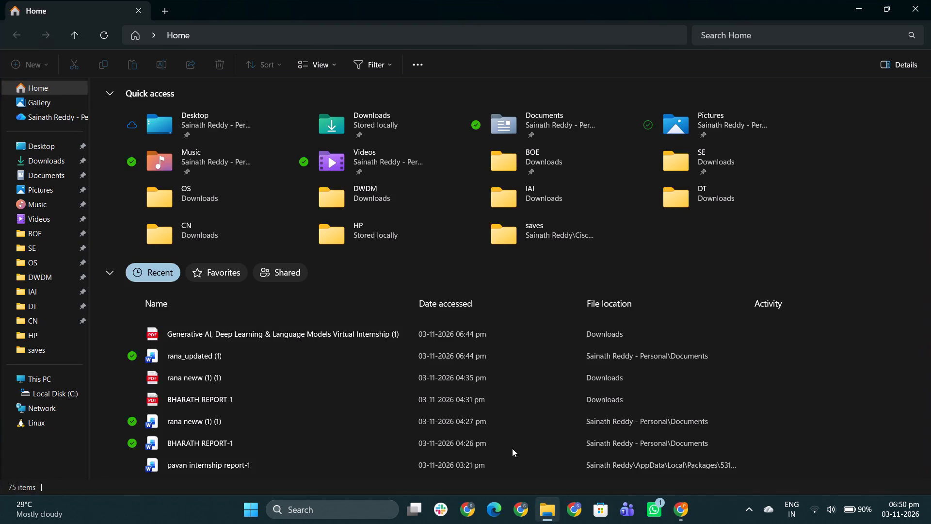
Delete the duplicate Word document "pavan_internship_report_GenAI (1)" from the Downloads folder.
{"action": "left_click", "coordinate": [48, 154]}
{"action": "left_click", "coordinate": [180, 121]}
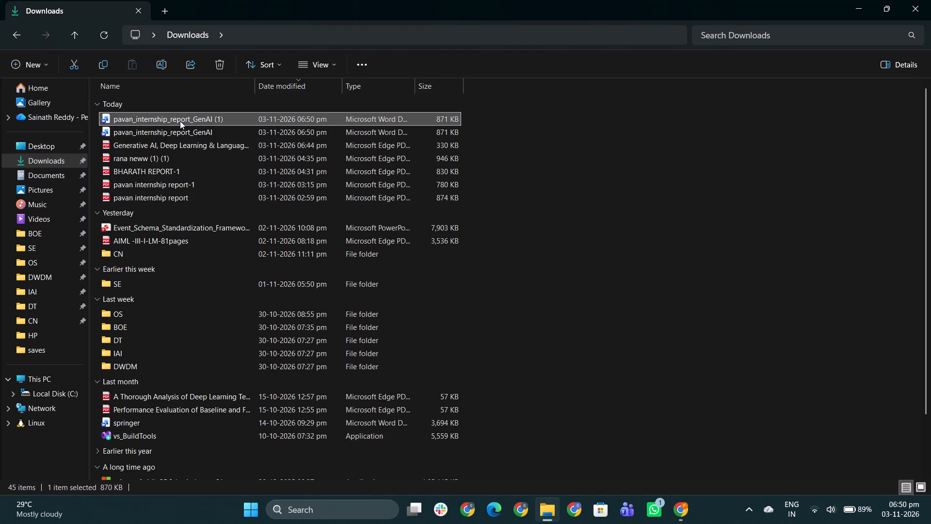
{"action": "key", "text": "Delete"}
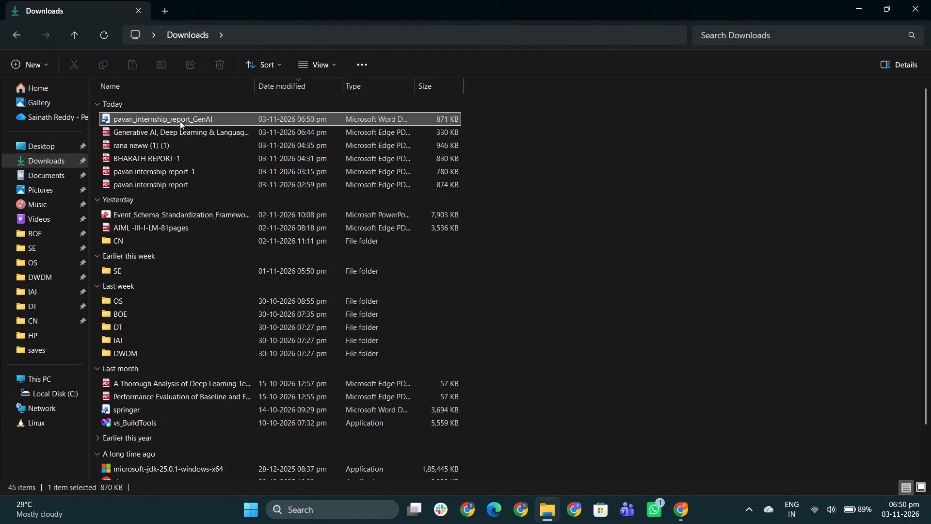
Cut the pavan_internship_report_GenAI file from Downloads and go to the Documents folder.
{"action": "left_click", "coordinate": [163, 117]}
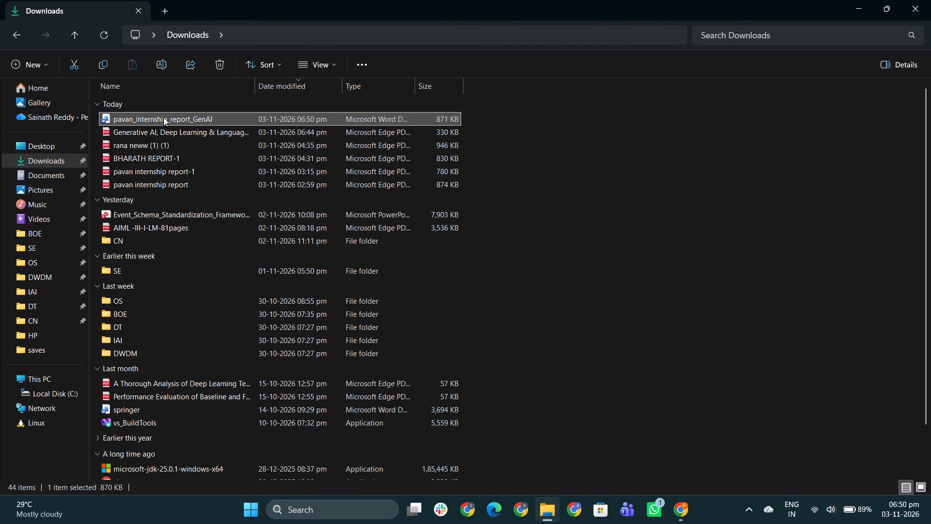
{"action": "left_click", "coordinate": [37, 171]}
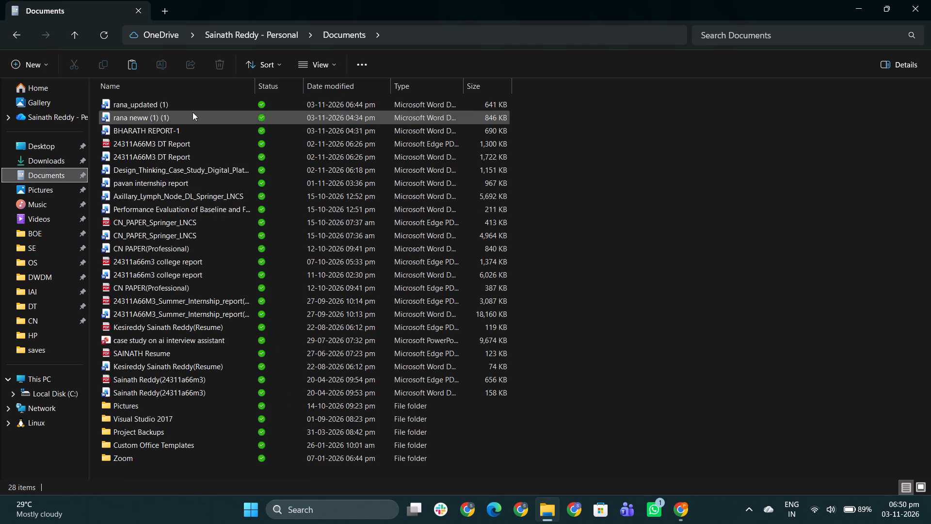
Delete the files rana_updated (1), rana neww (1) (1) and BHARATH REPORT-1 from the Documents folder.
{"action": "left_click_drag", "start_coordinate": [527, 99], "coordinate": [312, 129]}
{"action": "key", "text": "Delete"}
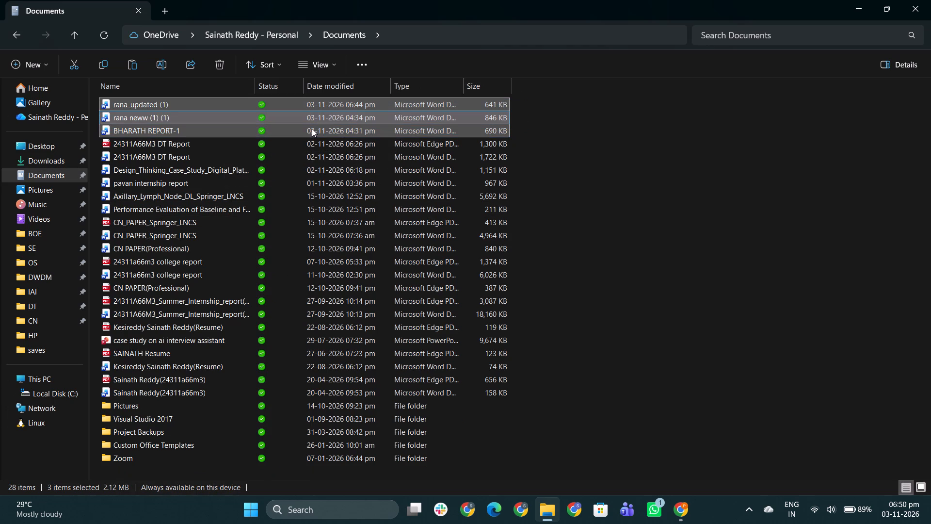
Paste the cut pavan_internship_report_GenAI file into Documents and open it in Word.
{"action": "key", "text": "ctrl+v"}
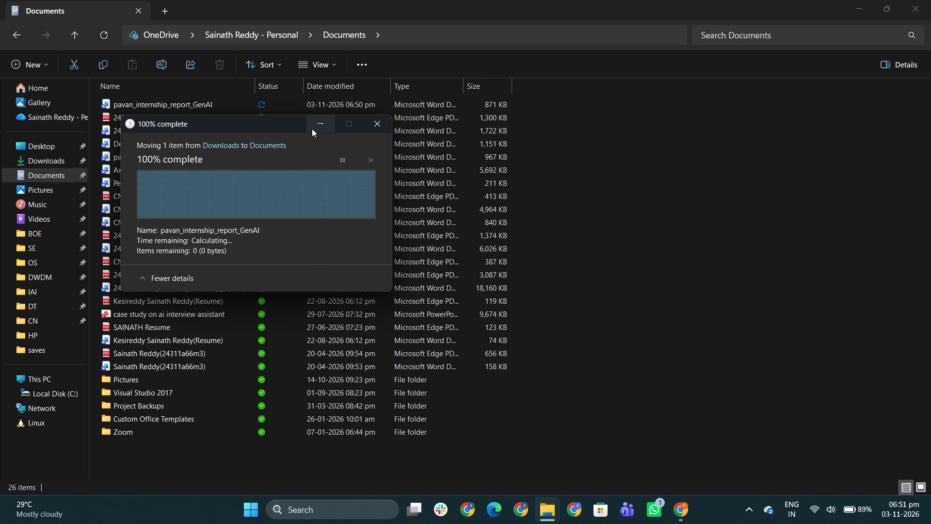
{"action": "double_click", "coordinate": [193, 98]}
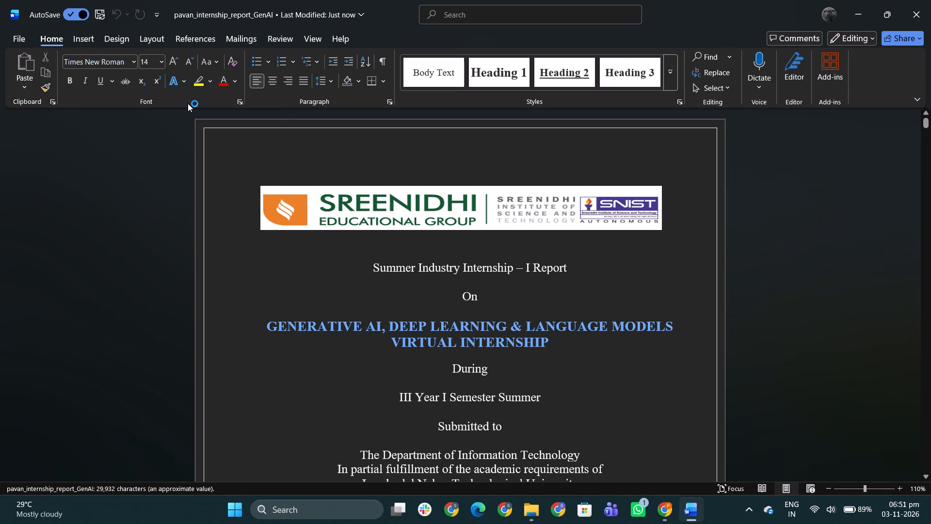
Turn off AutoSave for the report.
{"action": "left_click", "coordinate": [83, 17]}
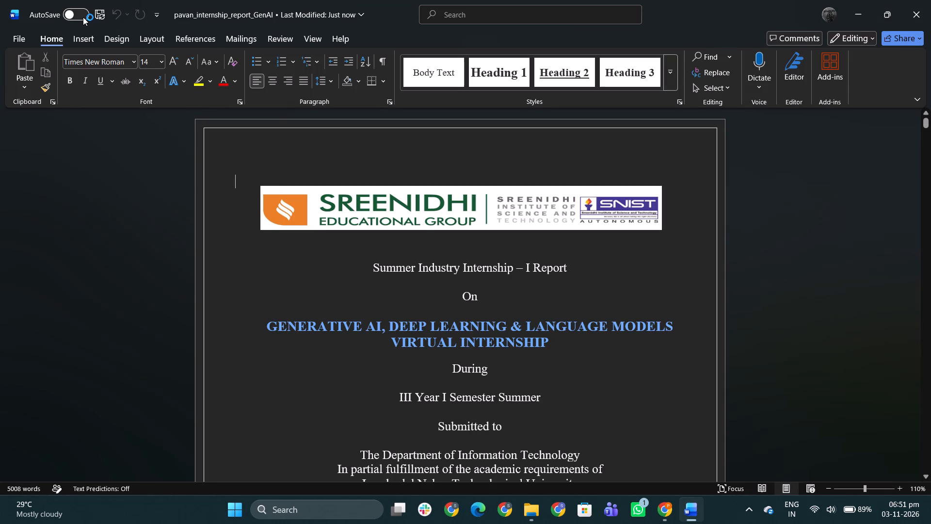
Replace all occurrences of the student's name given on the cover page with the new student's name in capitals, throughout the report.
{"action": "key", "text": "ctrl+h"}
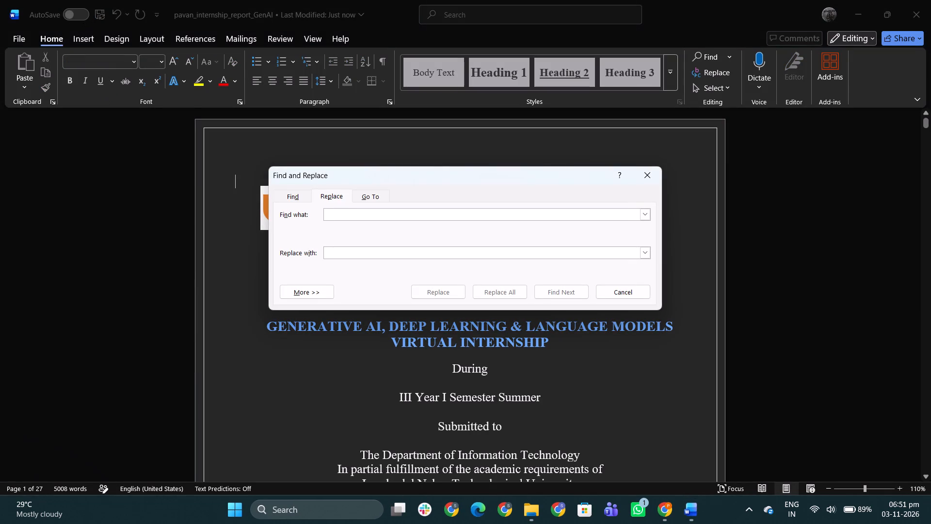
{"action": "scroll", "coordinate": [240, 303], "scroll_direction": "down", "scroll_amount": 2}
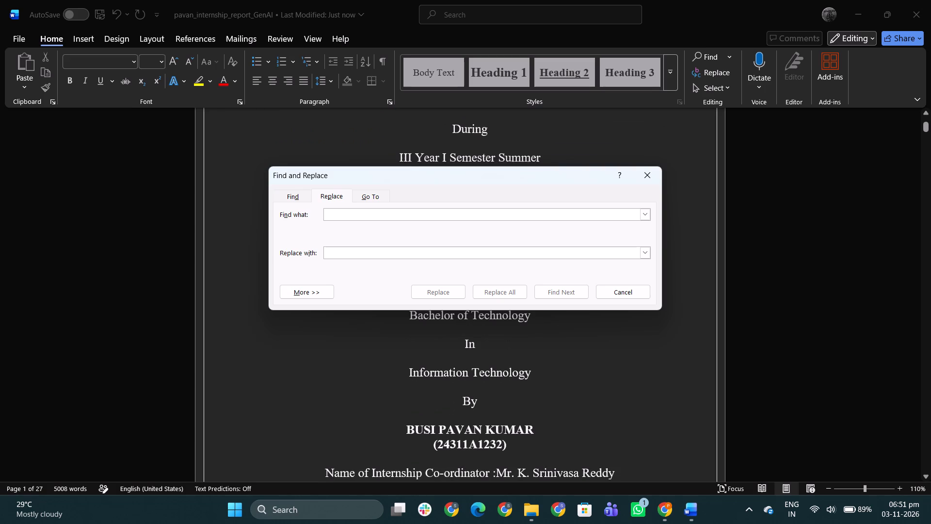
{"action": "left_click", "coordinate": [409, 431]}
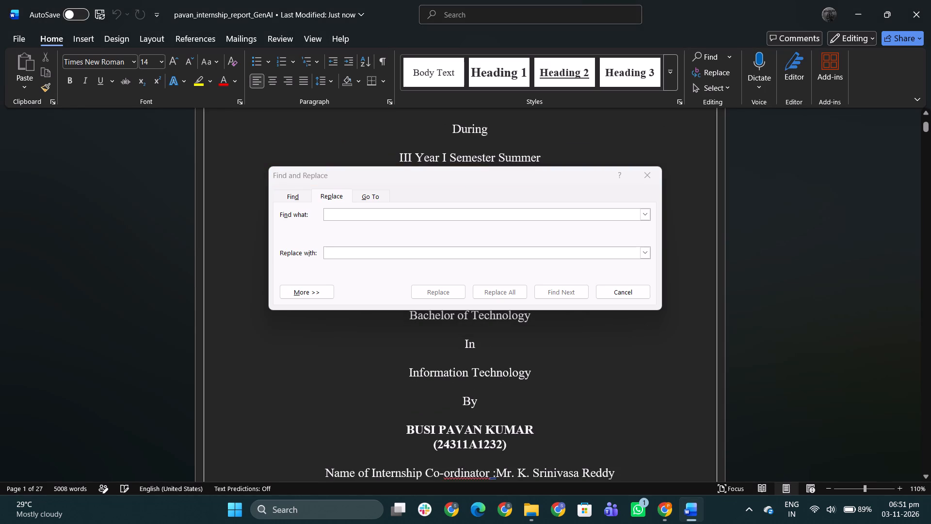
{"action": "left_click_drag", "start_coordinate": [409, 431], "coordinate": [514, 429]}
{"action": "key", "text": "shift+Left"}
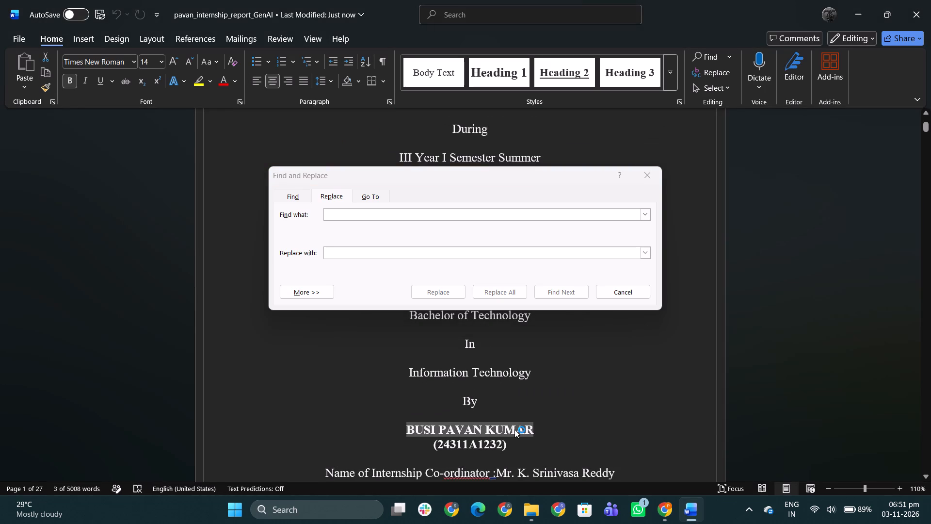
{"action": "key", "text": "ctrl+c"}
{"action": "left_click", "coordinate": [338, 211]}
{"action": "key", "text": "ctrl+v"}
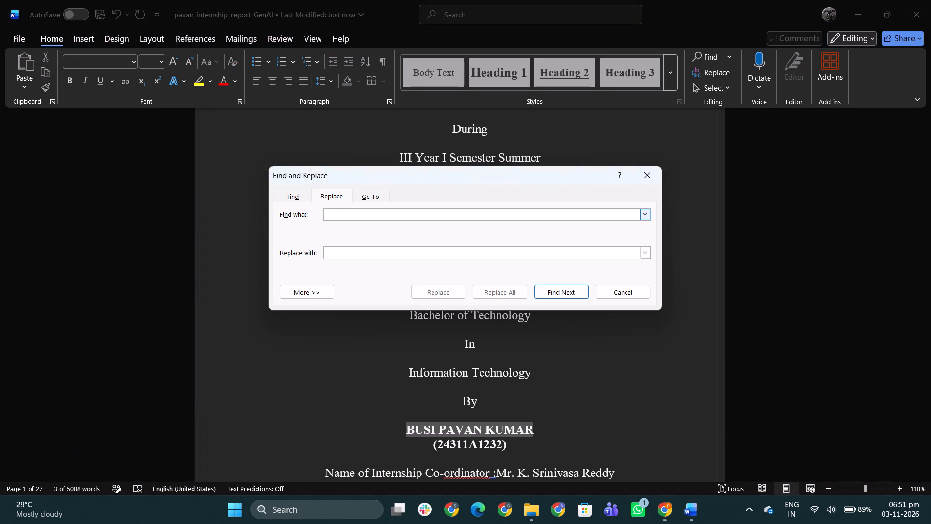
{"action": "left_click", "coordinate": [340, 250]}
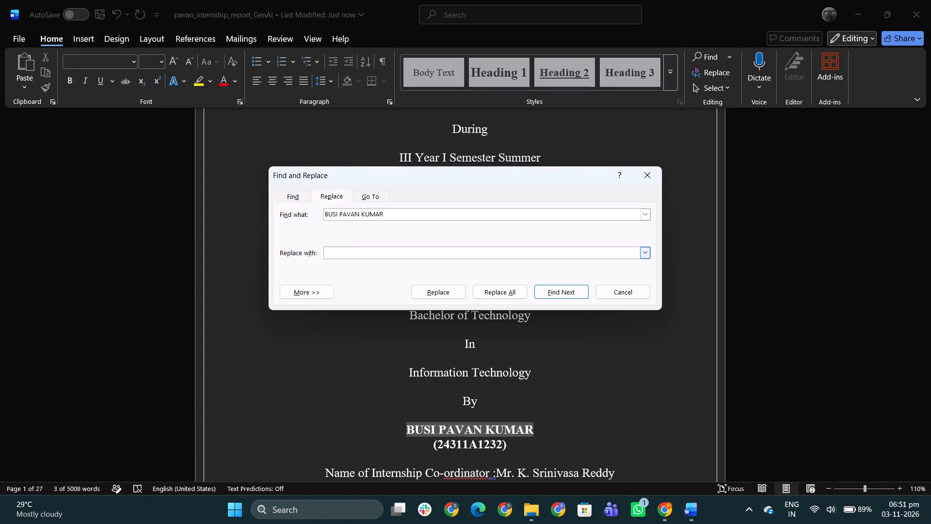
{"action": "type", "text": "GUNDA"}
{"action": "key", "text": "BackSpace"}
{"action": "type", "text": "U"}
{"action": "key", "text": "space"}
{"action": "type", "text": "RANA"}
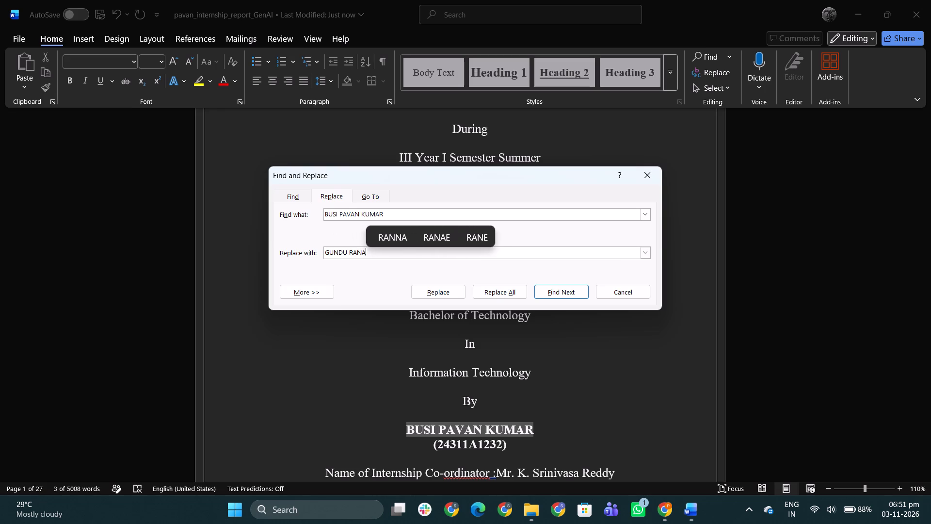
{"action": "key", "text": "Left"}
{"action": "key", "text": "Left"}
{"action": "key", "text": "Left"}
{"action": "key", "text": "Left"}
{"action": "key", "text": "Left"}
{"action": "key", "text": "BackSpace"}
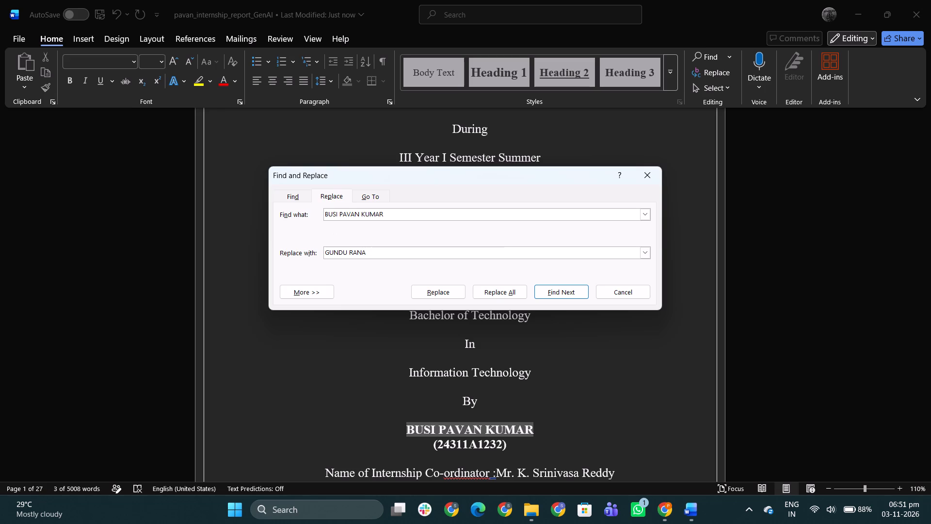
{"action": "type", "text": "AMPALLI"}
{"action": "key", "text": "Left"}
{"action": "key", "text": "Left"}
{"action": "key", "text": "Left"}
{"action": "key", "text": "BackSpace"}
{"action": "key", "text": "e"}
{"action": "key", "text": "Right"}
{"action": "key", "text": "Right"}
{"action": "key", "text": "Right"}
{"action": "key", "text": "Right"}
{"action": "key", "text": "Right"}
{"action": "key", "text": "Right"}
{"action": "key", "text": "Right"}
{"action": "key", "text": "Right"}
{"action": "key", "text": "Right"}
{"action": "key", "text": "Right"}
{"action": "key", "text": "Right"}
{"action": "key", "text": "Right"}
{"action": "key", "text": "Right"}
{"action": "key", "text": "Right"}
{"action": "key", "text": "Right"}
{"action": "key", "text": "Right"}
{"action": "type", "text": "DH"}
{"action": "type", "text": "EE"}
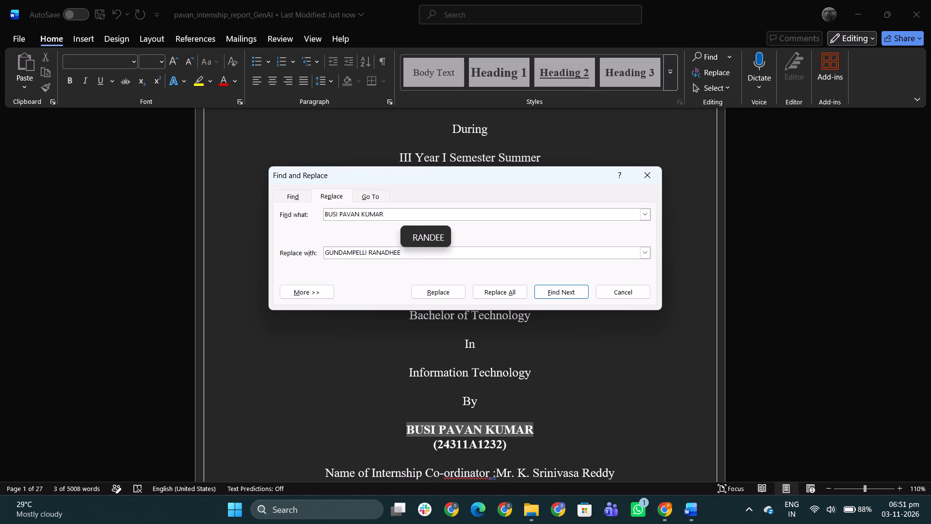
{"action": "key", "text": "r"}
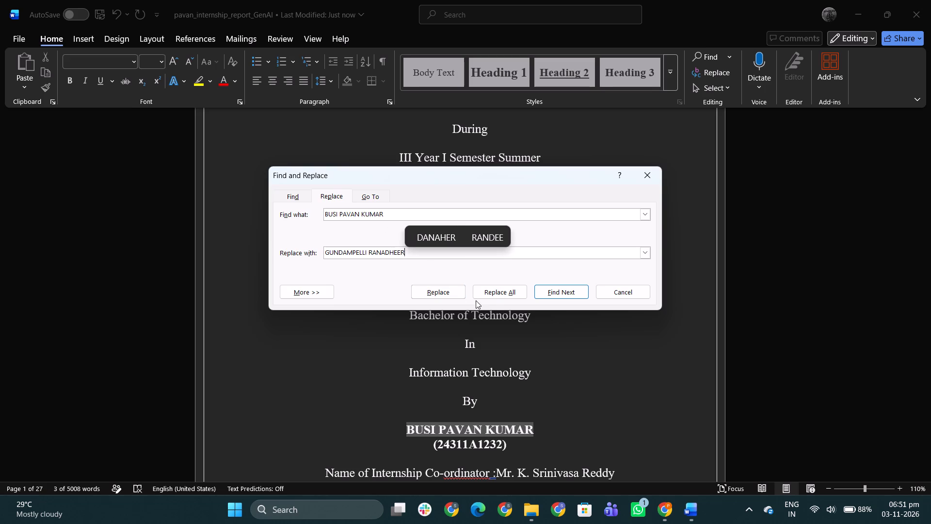
{"action": "left_click", "coordinate": [494, 296]}
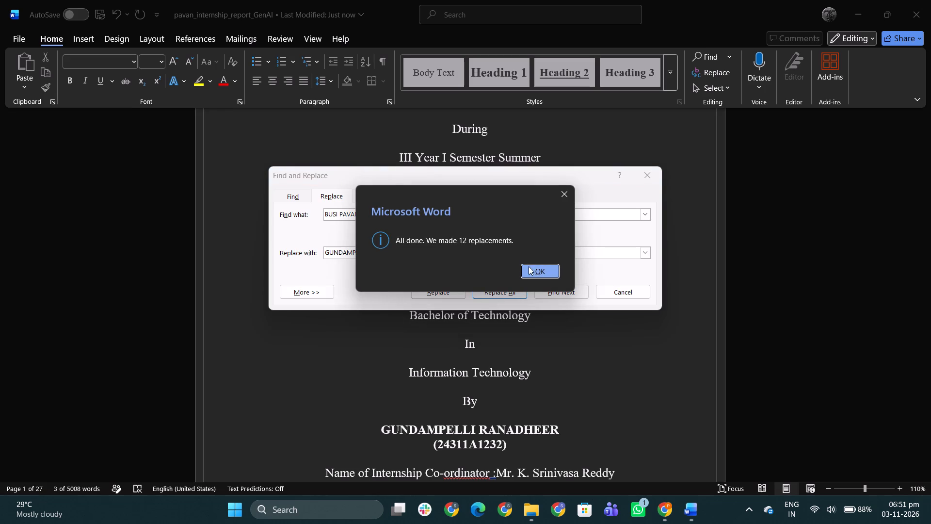
{"action": "left_click", "coordinate": [532, 268]}
{"action": "left_click", "coordinate": [648, 176]}
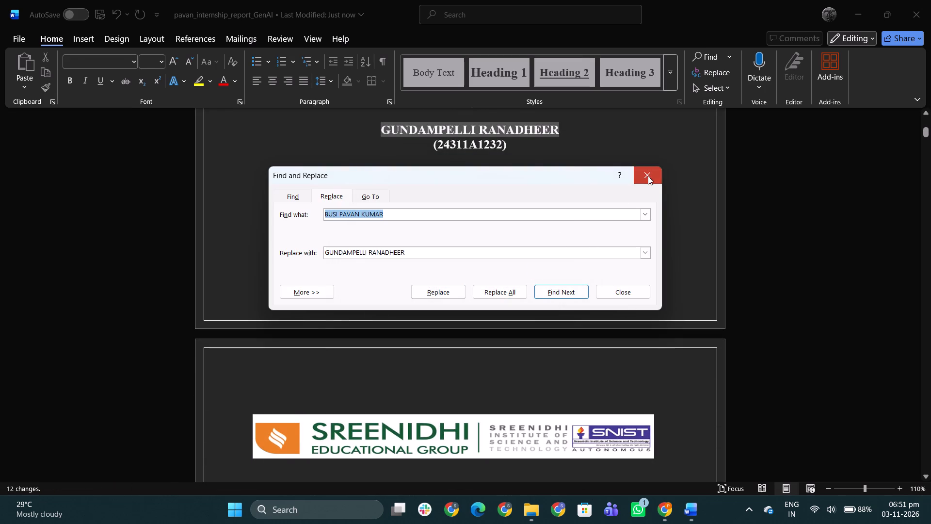
Replace all occurrences of the student's roll number given below the cover-page name with the new student's roll number.
{"action": "left_click_drag", "start_coordinate": [438, 143], "coordinate": [460, 143]}
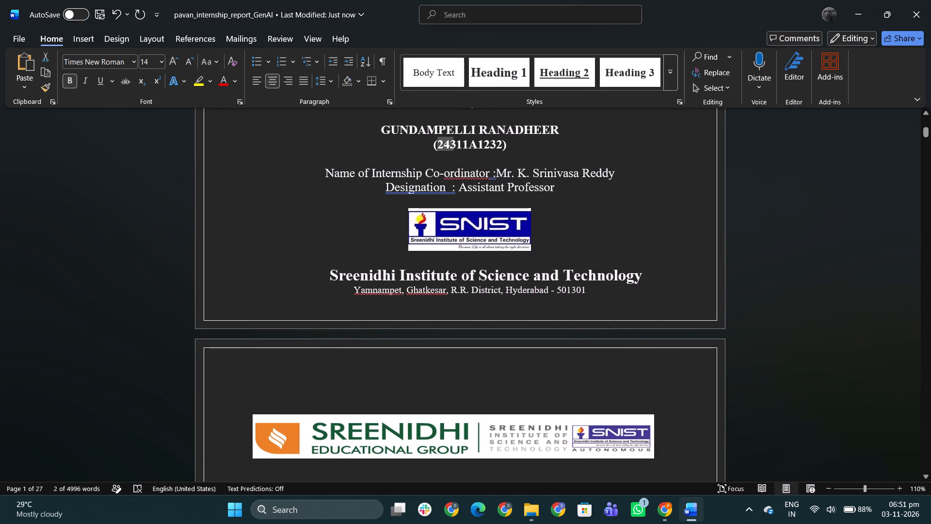
{"action": "left_click_drag", "start_coordinate": [460, 143], "coordinate": [502, 149]}
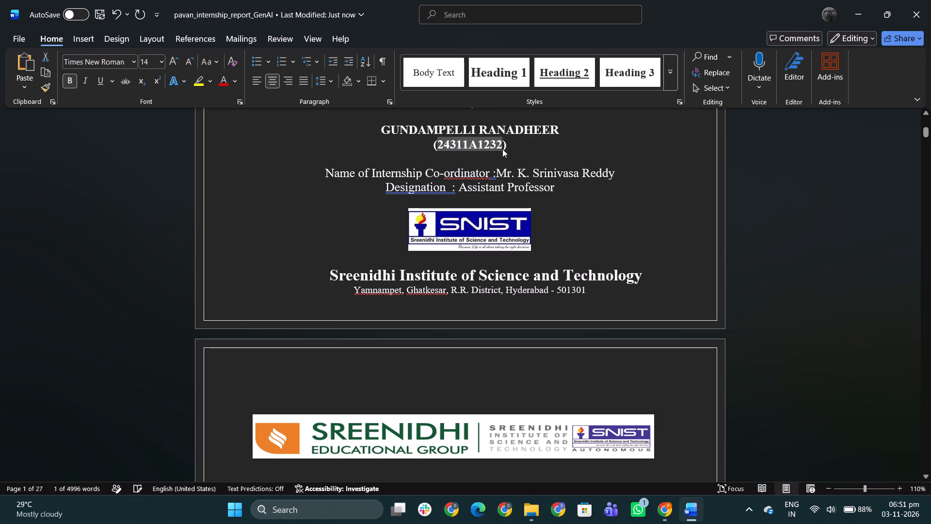
{"action": "key", "text": "ctrl+c"}
{"action": "left_click", "coordinate": [502, 149]}
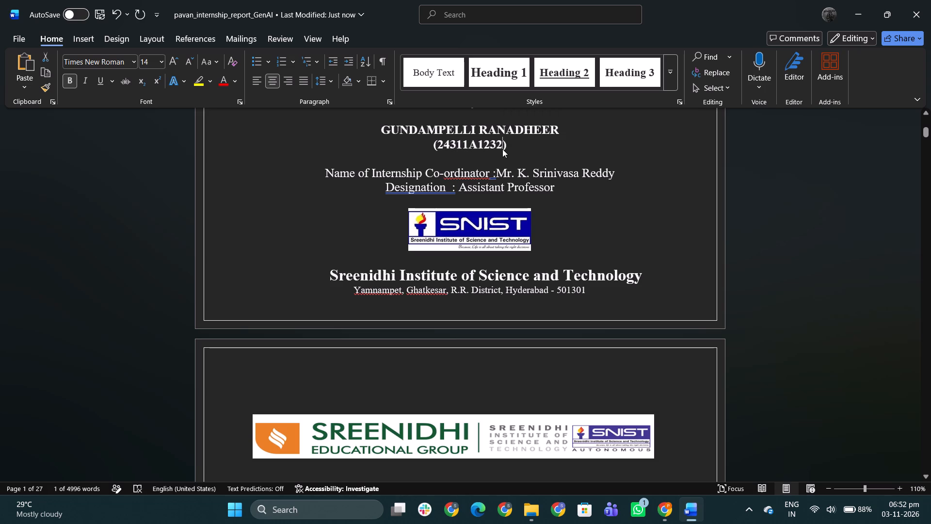
{"action": "key", "text": "ctrl+h"}
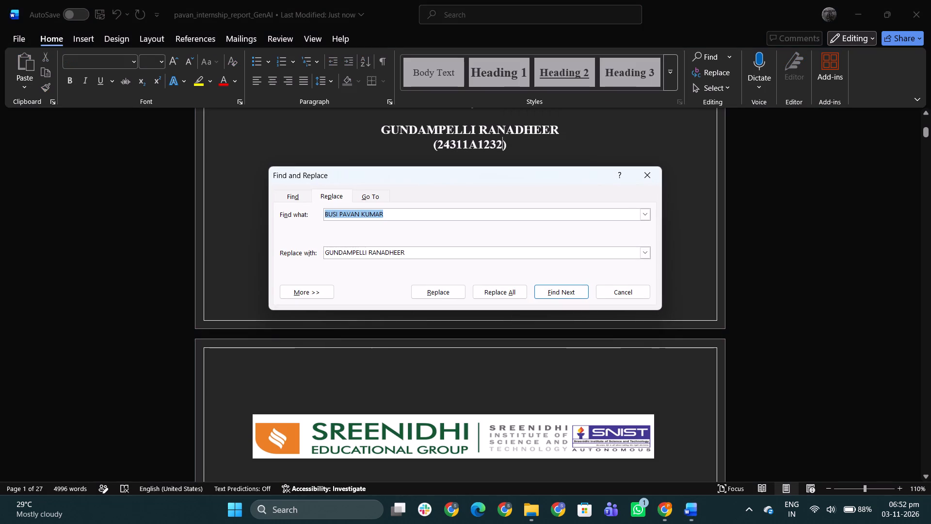
{"action": "key", "text": "ctrl+v"}
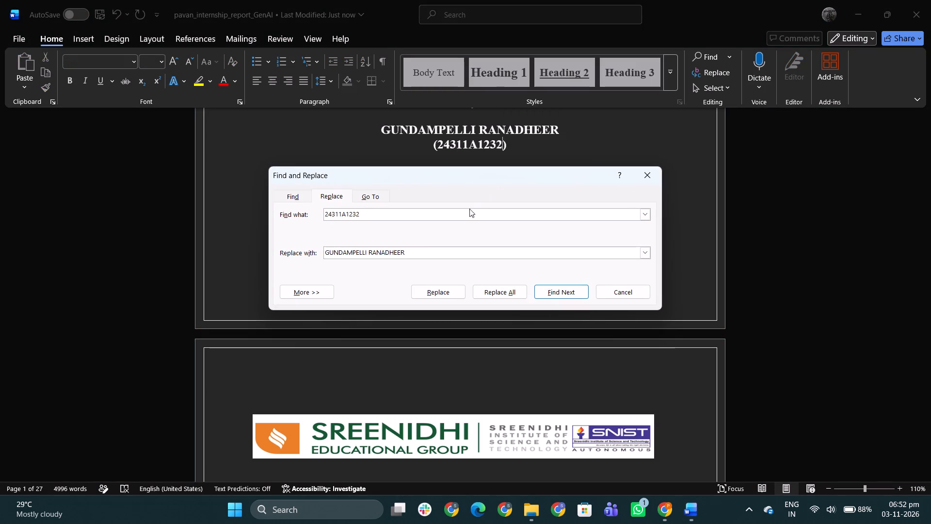
{"action": "left_click", "coordinate": [423, 251]}
{"action": "key", "text": "ctrl+a"}
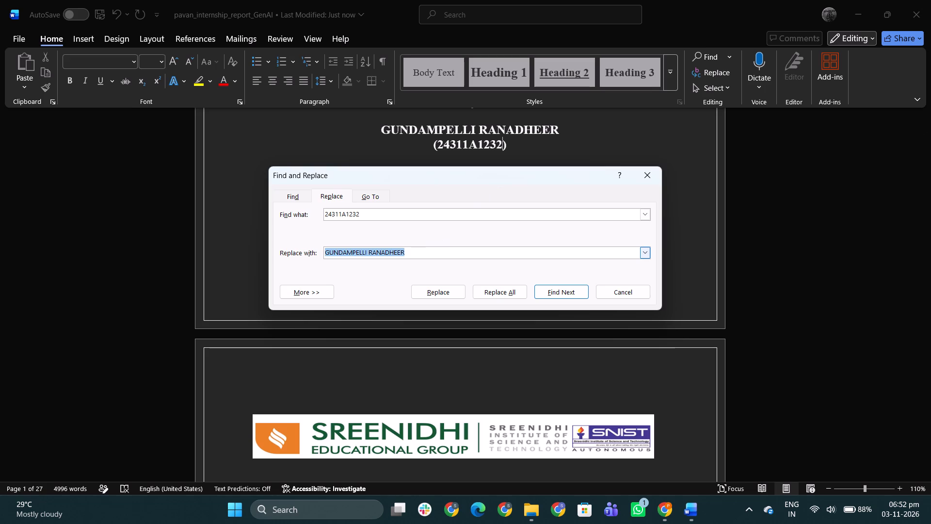
{"action": "key", "text": "ctrl+v"}
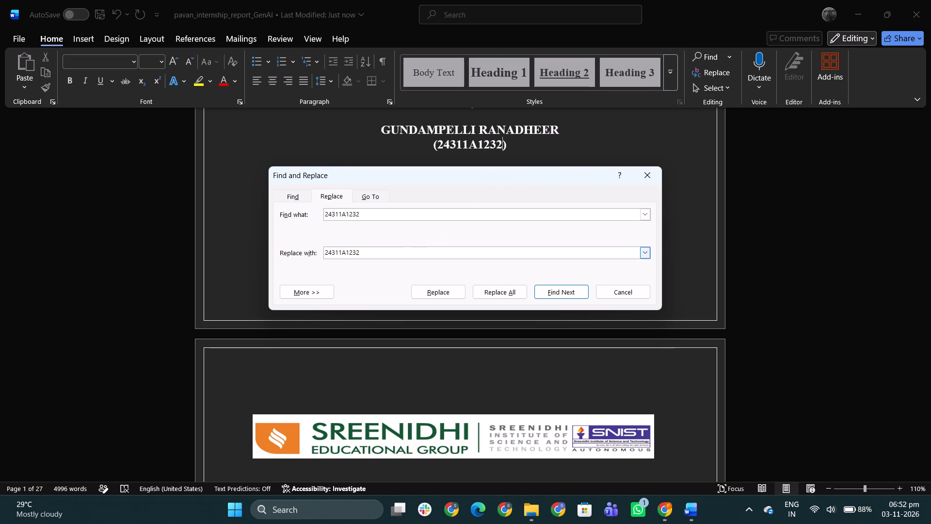
{"action": "key", "text": "BackSpace"}
{"action": "key", "text": "BackSpace"}
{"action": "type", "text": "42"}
{"action": "left_click", "coordinate": [490, 293]}
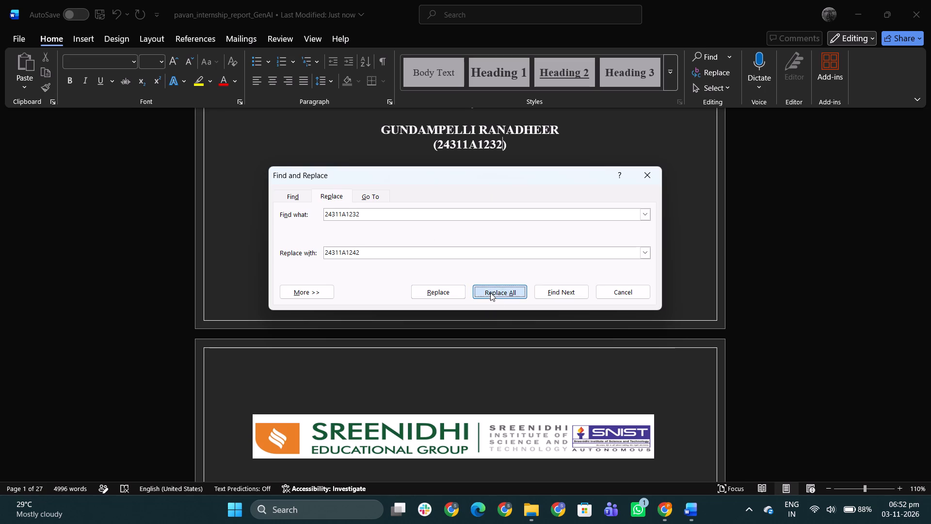
{"action": "left_click", "coordinate": [539, 276]}
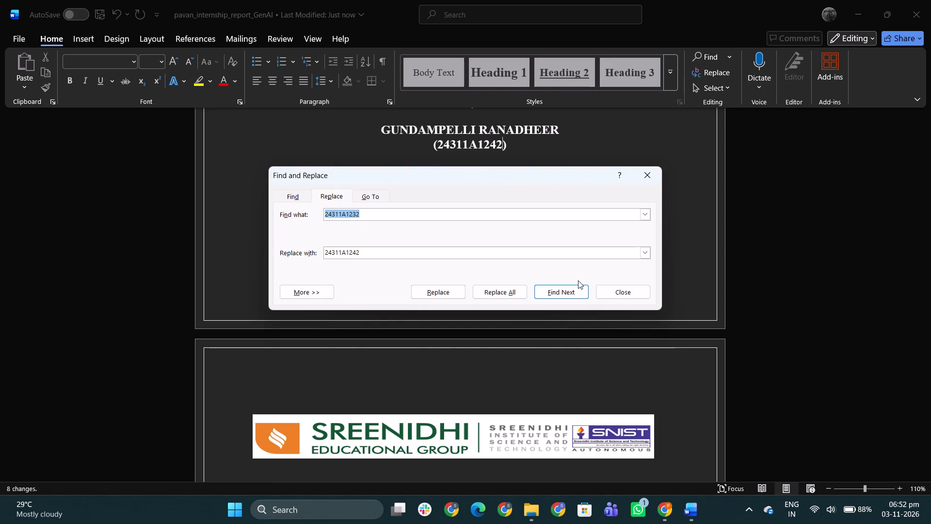
Trim the internship co-ordinator's name on the cover page, keeping only the title, initial and first four letters of the following name.
{"action": "left_click", "coordinate": [622, 288]}
{"action": "scroll", "coordinate": [541, 331], "scroll_direction": "up", "scroll_amount": 1}
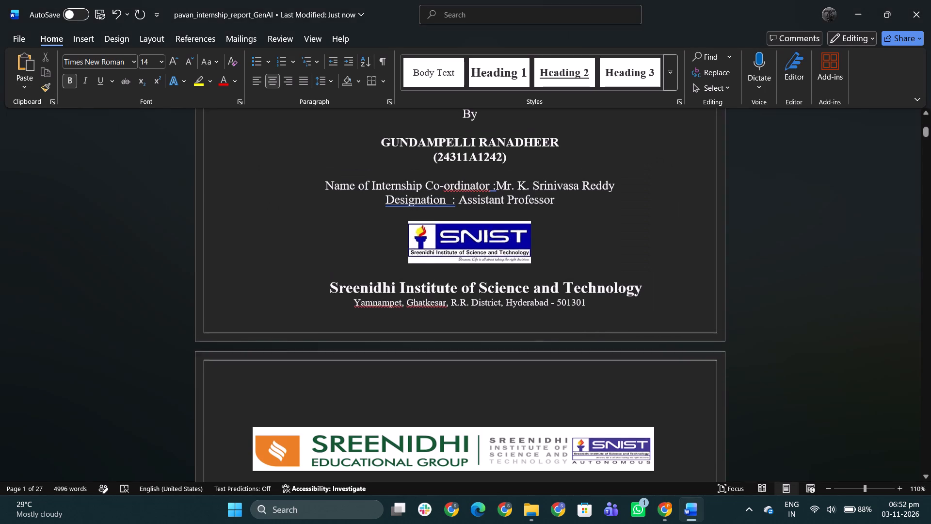
{"action": "scroll", "coordinate": [541, 331], "scroll_direction": "up", "scroll_amount": 2}
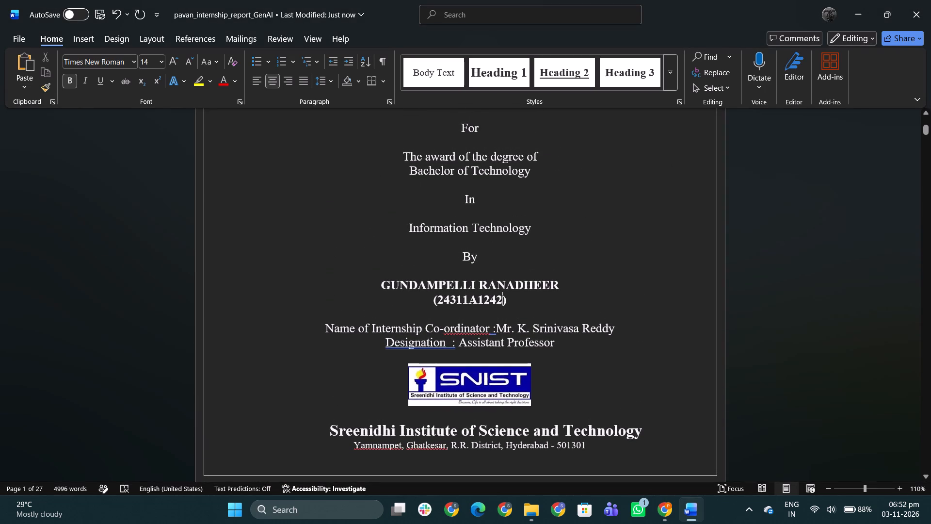
{"action": "left_click", "coordinate": [614, 333]}
{"action": "key", "text": "BackSpace"}
{"action": "key", "text": "BackSpace"}
{"action": "key", "text": "BackSpace"}
{"action": "key", "text": "BackSpace"}
{"action": "key", "text": "BackSpace"}
{"action": "key", "text": "BackSpace"}
{"action": "key", "text": "BackSpace"}
{"action": "key", "text": "BackSpace"}
{"action": "key", "text": "BackSpace"}
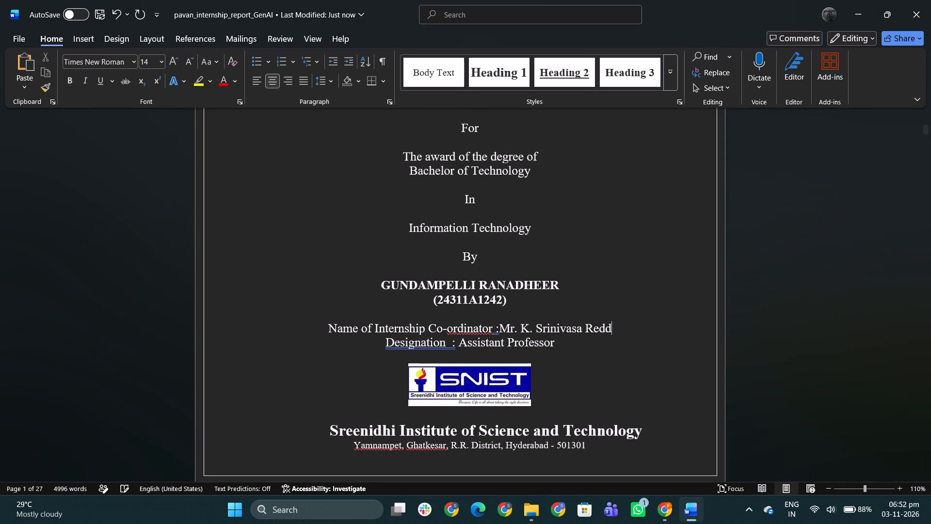
{"action": "key", "text": "BackSpace"}
{"action": "key", "text": "BackSpace"}
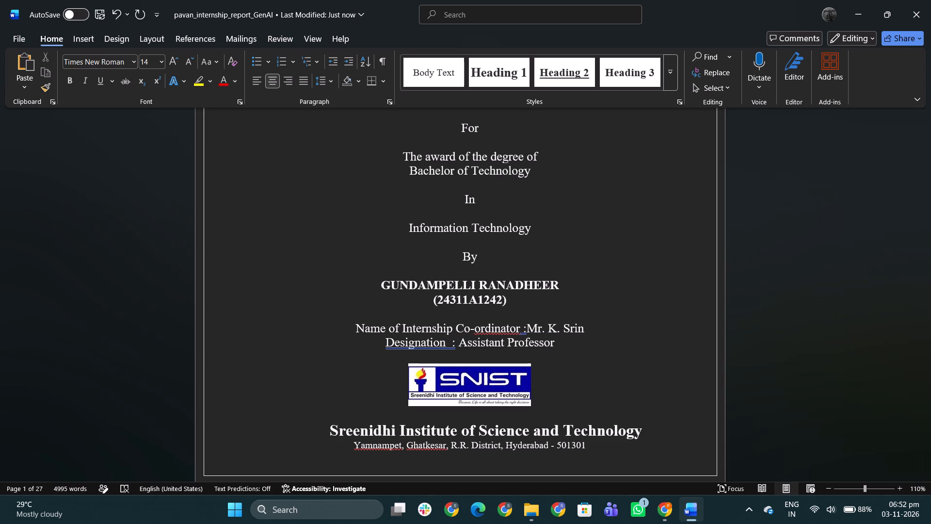
Change the cover-page label Name of Internship Co-ordinator to Name of Internship Guide.
{"action": "key", "text": "Left"}
{"action": "key", "text": "Left"}
{"action": "key", "text": "Left"}
{"action": "key", "text": "Left"}
{"action": "key", "text": "Left"}
{"action": "key", "text": "Left"}
{"action": "key", "text": "Left"}
{"action": "key", "text": "Left"}
{"action": "key", "text": "Left"}
{"action": "key", "text": "Left"}
{"action": "key", "text": "Left"}
{"action": "key", "text": "Left"}
{"action": "key", "text": "Left"}
{"action": "key", "text": "BackSpace"}
{"action": "key", "text": "BackSpace"}
{"action": "key", "text": "BackSpace"}
{"action": "key", "text": "BackSpace"}
{"action": "key", "text": "BackSpace"}
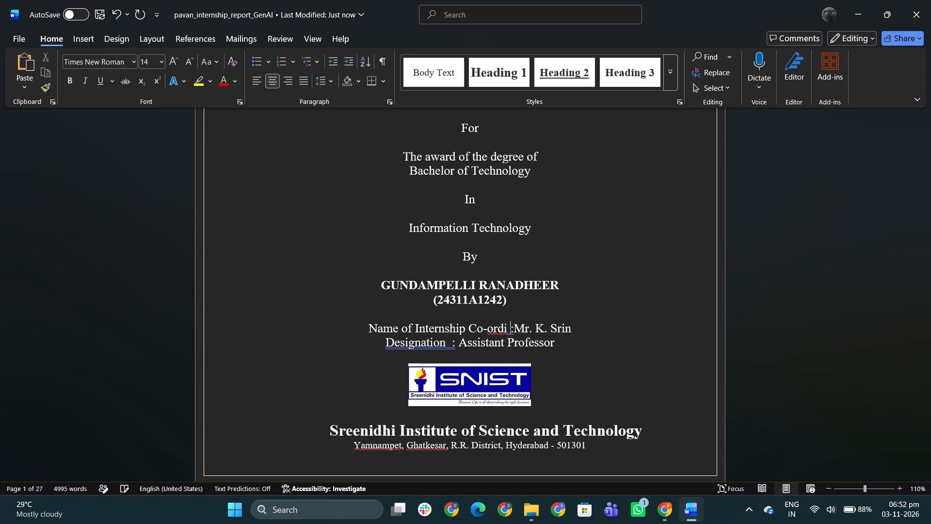
{"action": "key", "text": "BackSpace"}
{"action": "key", "text": "BackSpace"}
{"action": "key", "text": "BackSpace"}
{"action": "key", "text": "BackSpace"}
{"action": "key", "text": "BackSpace"}
{"action": "key", "text": "BackSpace"}
{"action": "key", "text": "BackSpace"}
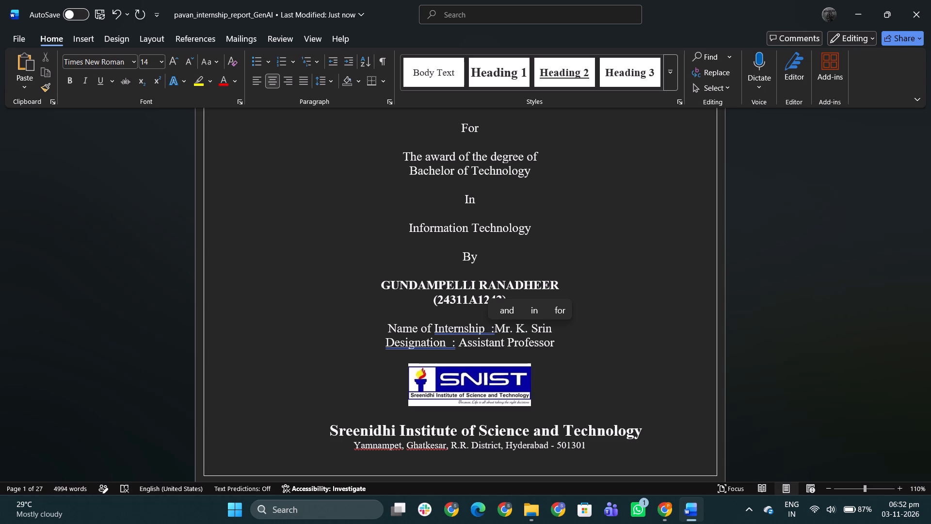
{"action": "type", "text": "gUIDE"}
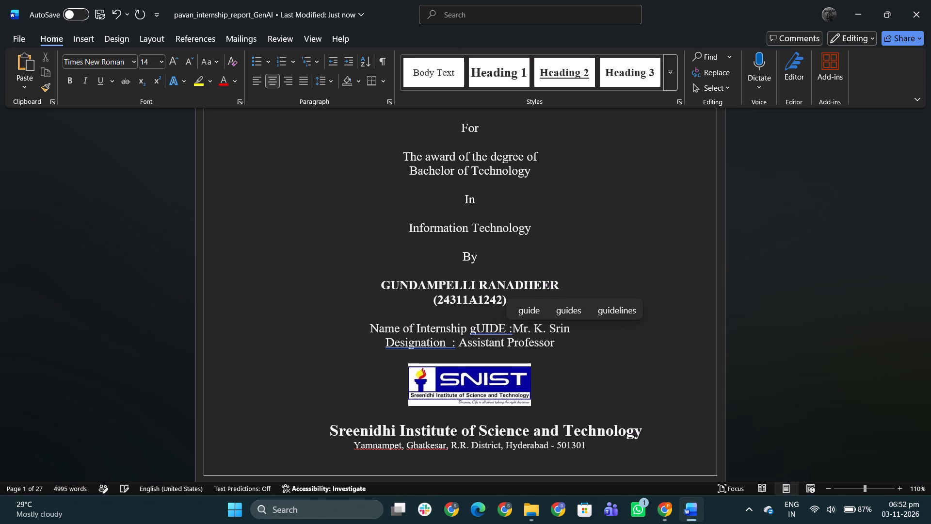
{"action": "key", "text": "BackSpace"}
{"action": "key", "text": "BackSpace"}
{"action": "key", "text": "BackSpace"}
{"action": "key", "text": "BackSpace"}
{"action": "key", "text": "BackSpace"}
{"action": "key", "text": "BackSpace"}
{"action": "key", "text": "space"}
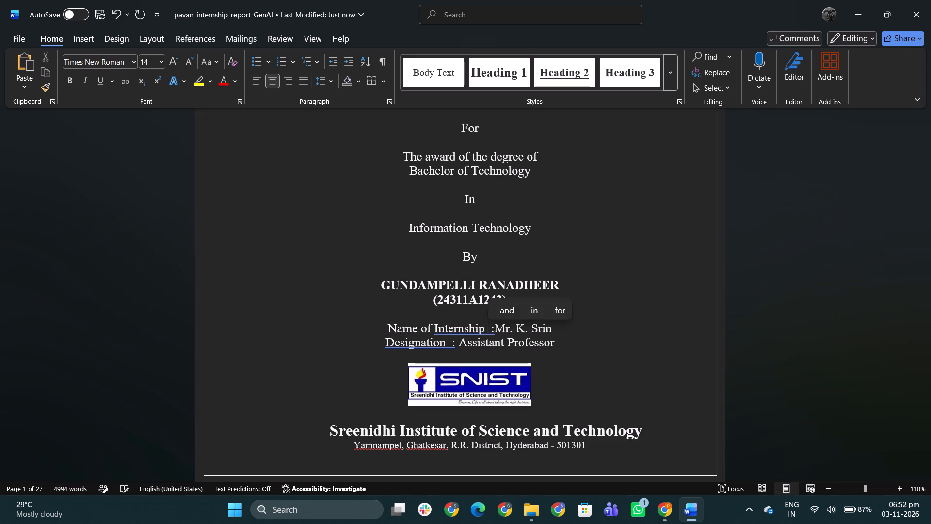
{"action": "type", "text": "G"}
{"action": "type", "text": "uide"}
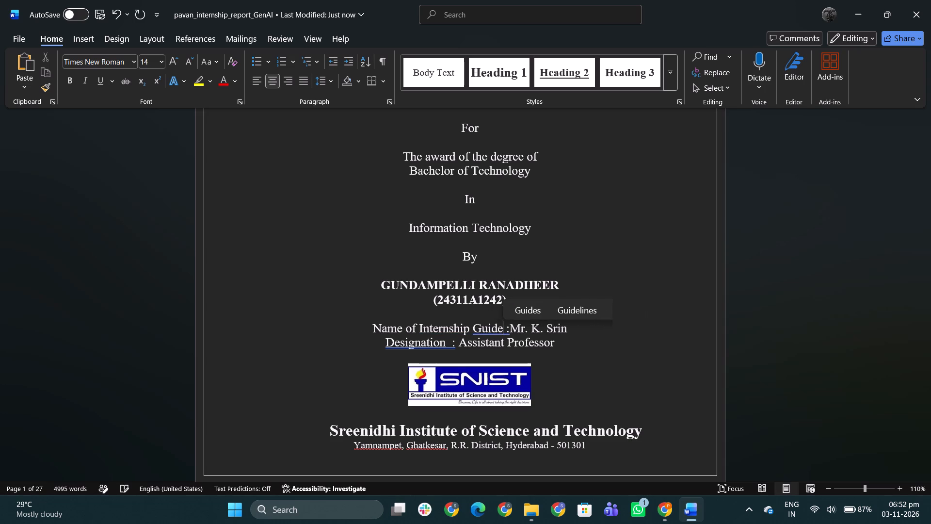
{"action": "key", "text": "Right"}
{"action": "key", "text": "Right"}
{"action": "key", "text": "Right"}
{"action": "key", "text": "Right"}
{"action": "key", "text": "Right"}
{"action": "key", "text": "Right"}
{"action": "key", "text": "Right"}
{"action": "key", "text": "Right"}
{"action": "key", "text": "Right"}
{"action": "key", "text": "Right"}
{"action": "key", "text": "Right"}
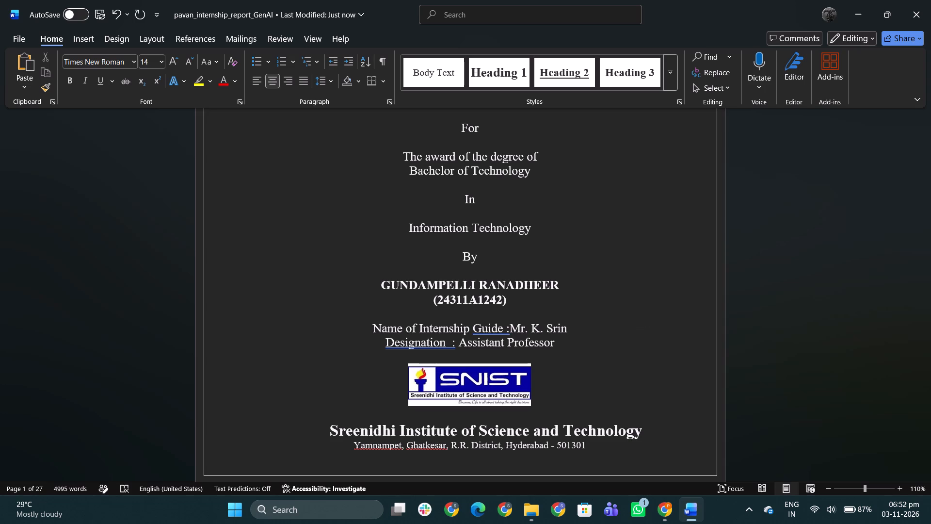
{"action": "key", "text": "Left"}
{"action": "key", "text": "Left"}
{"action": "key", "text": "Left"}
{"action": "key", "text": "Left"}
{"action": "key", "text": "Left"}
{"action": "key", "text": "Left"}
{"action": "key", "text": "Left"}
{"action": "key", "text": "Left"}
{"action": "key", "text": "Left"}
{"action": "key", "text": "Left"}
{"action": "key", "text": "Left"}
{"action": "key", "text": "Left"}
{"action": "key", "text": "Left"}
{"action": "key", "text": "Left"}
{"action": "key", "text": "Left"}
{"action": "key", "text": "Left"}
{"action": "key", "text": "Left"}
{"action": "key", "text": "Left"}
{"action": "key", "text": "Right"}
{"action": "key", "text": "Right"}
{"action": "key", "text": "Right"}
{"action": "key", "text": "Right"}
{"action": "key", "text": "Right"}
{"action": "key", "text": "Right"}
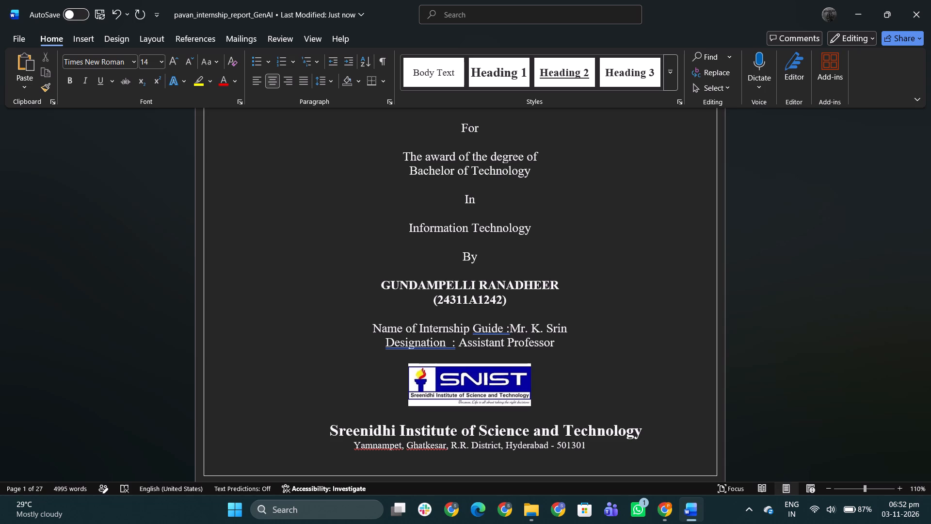
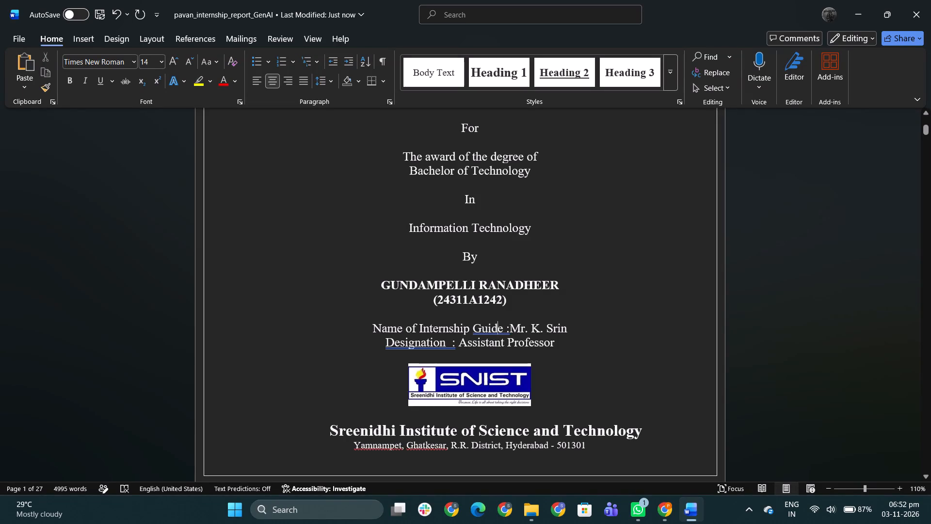
Replace the cover-page Name of Internship Guide line with "Under the Guidance of" and add an empty line below it.
{"action": "left_click_drag", "start_coordinate": [570, 330], "coordinate": [540, 328]}
{"action": "left_click_drag", "start_coordinate": [540, 328], "coordinate": [375, 329]}
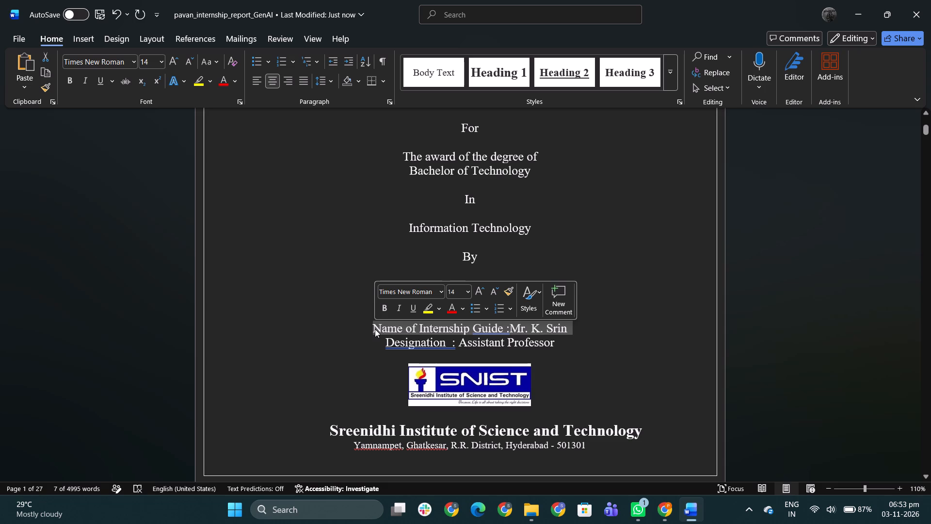
{"action": "type", "text": "UN"}
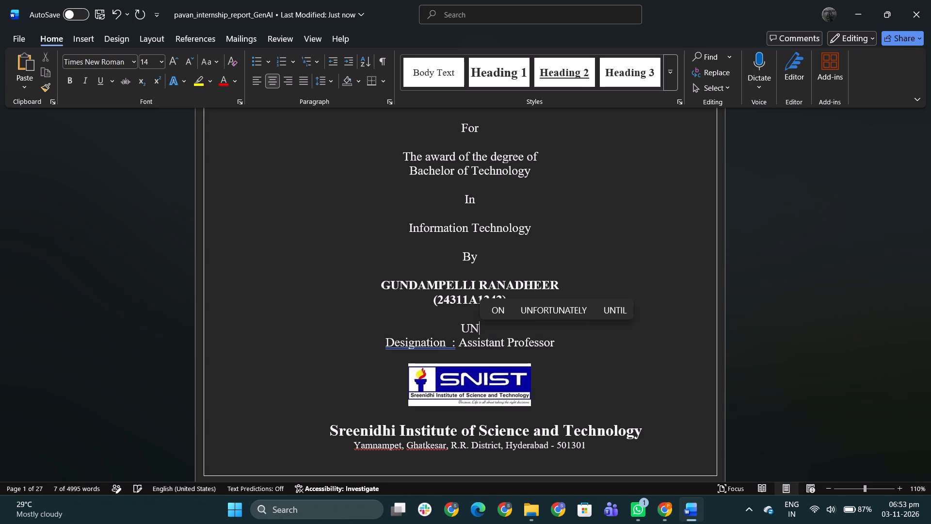
{"action": "key", "text": "BackSpace"}
{"action": "type", "text": "ndr"}
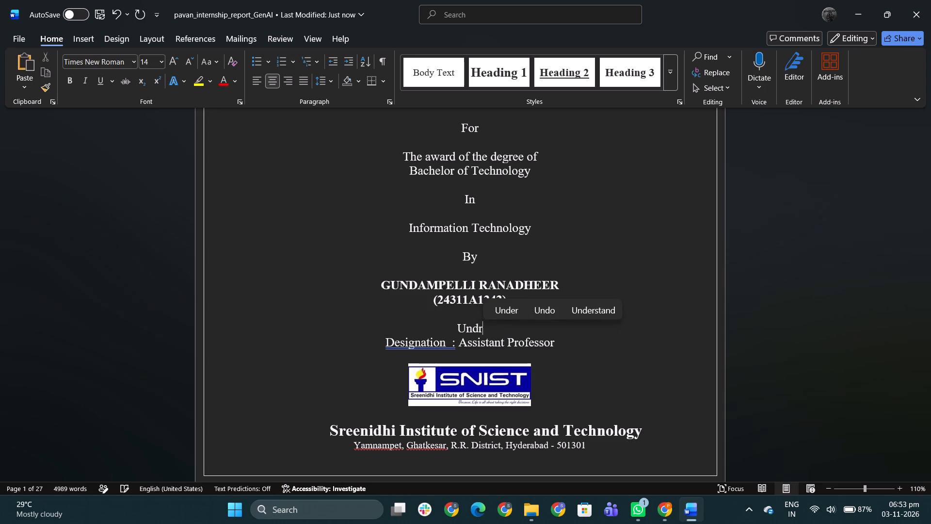
{"action": "key", "text": "BackSpace"}
{"action": "type", "text": "er the"}
{"action": "key", "text": "space"}
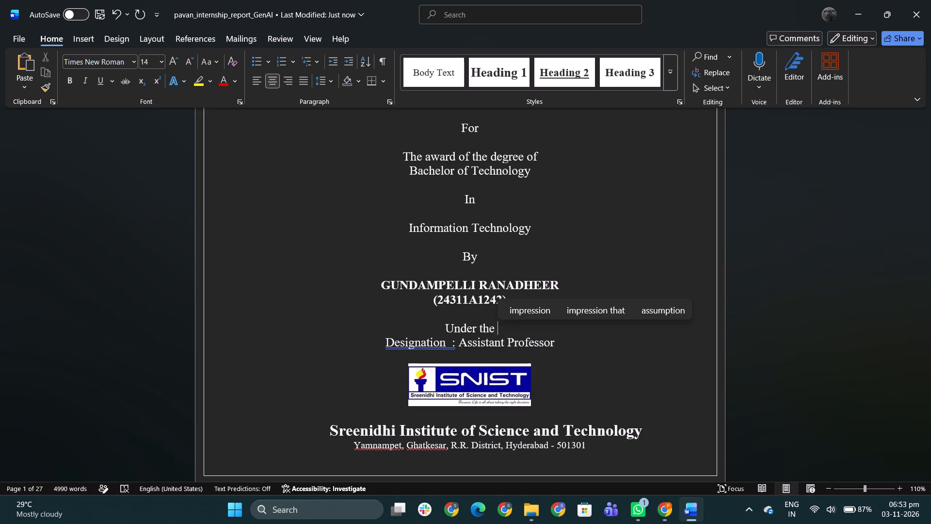
{"action": "key", "text": "g"}
{"action": "type", "text": "uidence"}
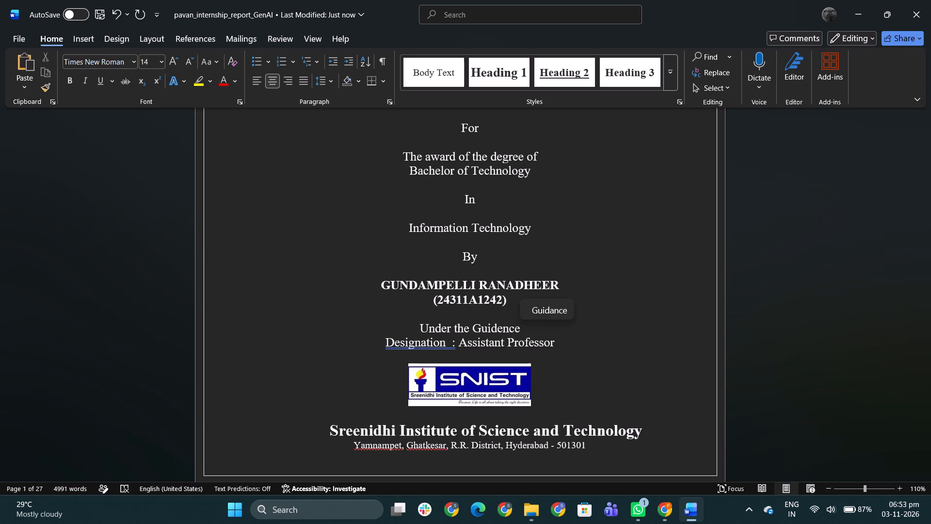
{"action": "key", "text": "Left"}
{"action": "key", "text": "Left"}
{"action": "key", "text": "Left"}
{"action": "key", "text": "Left"}
{"action": "key", "text": "Right"}
{"action": "key", "text": "BackSpace"}
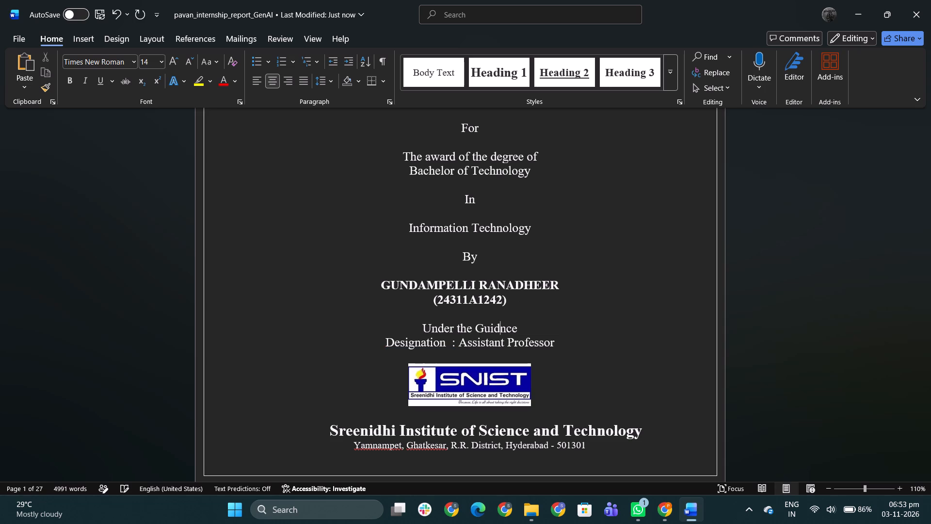
{"action": "key", "text": "a"}
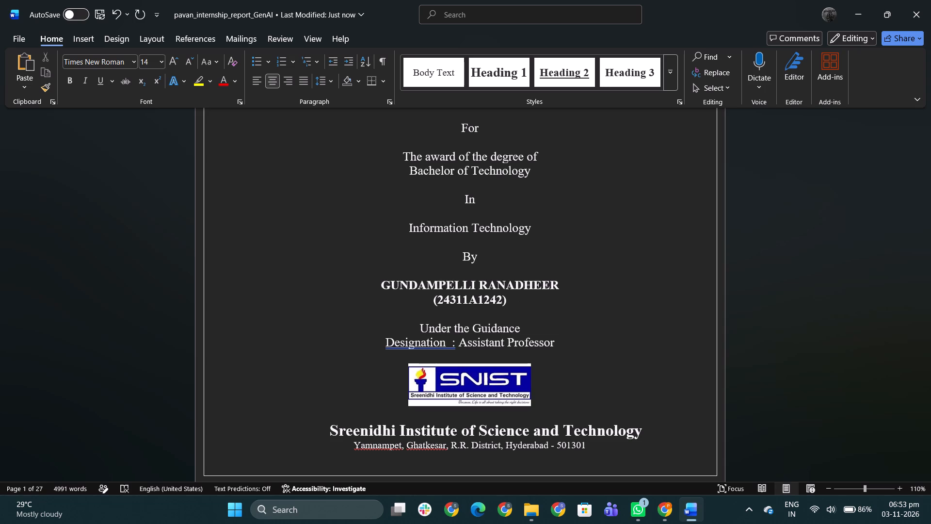
{"action": "key", "text": "Right"}
{"action": "key", "text": "Right"}
{"action": "key", "text": "Right"}
{"action": "key", "text": "Right"}
{"action": "key", "text": "Left"}
{"action": "key", "text": "space"}
{"action": "type", "text": "of"}
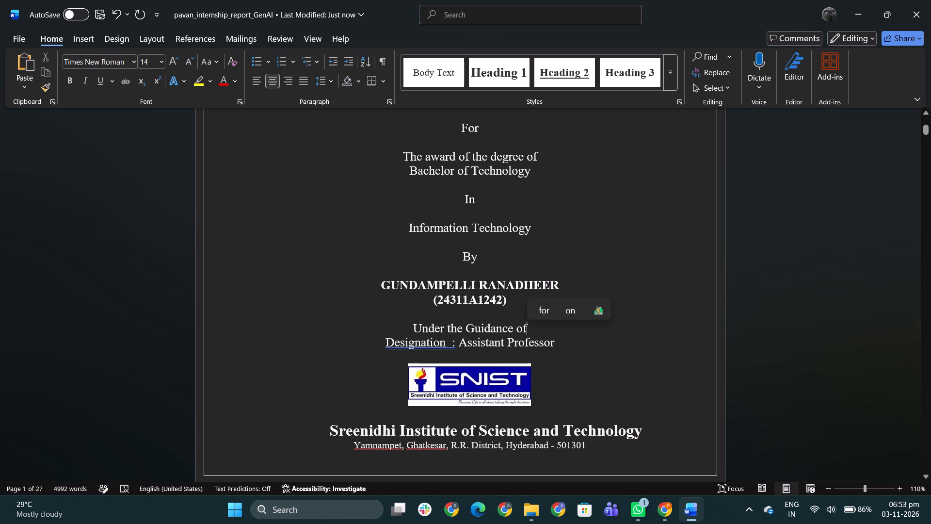
{"action": "key", "text": "Return"}
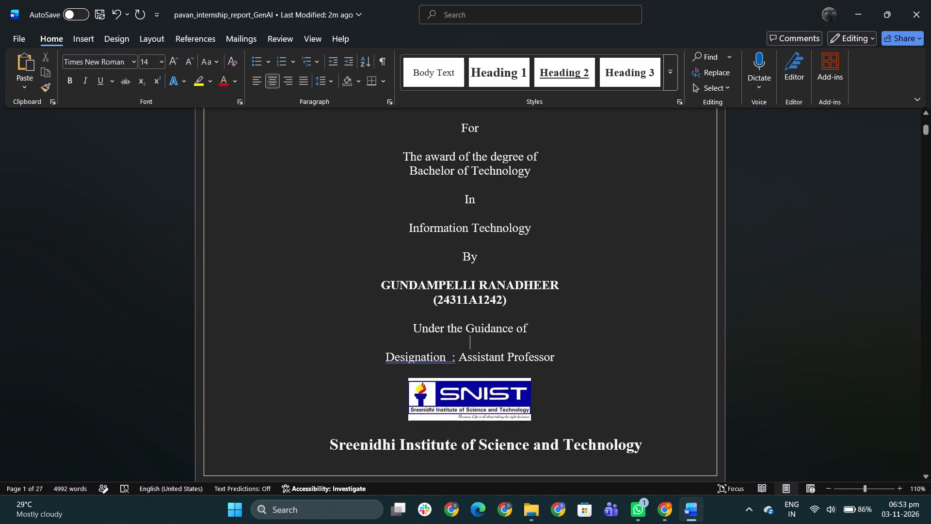
Remove the "Designation :" label from the cover page, keeping only Assistant Professor on that line.
{"action": "left_click", "coordinate": [459, 358]}
{"action": "key", "text": "BackSpace"}
{"action": "key", "text": "BackSpace"}
{"action": "key", "text": "BackSpace"}
{"action": "key", "text": "BackSpace"}
{"action": "key", "text": "BackSpace"}
{"action": "key", "text": "BackSpace"}
{"action": "key", "text": "BackSpace"}
{"action": "key", "text": "BackSpace"}
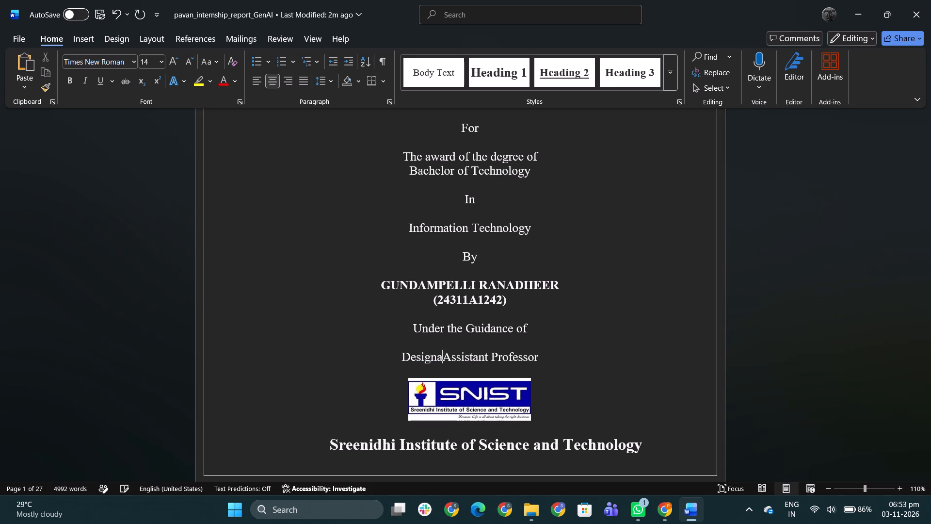
{"action": "key", "text": "BackSpace"}
{"action": "key", "text": "BackSpace"}
{"action": "key", "text": "BackSpace"}
{"action": "key", "text": "BackSpace"}
{"action": "key", "text": "BackSpace"}
{"action": "key", "text": "BackSpace"}
{"action": "key", "text": "BackSpace"}
Enter the new internship guide's name, with the title Mr. and initial, on the empty line above Assistant Professor, and save the report.
{"action": "key", "text": "Up"}
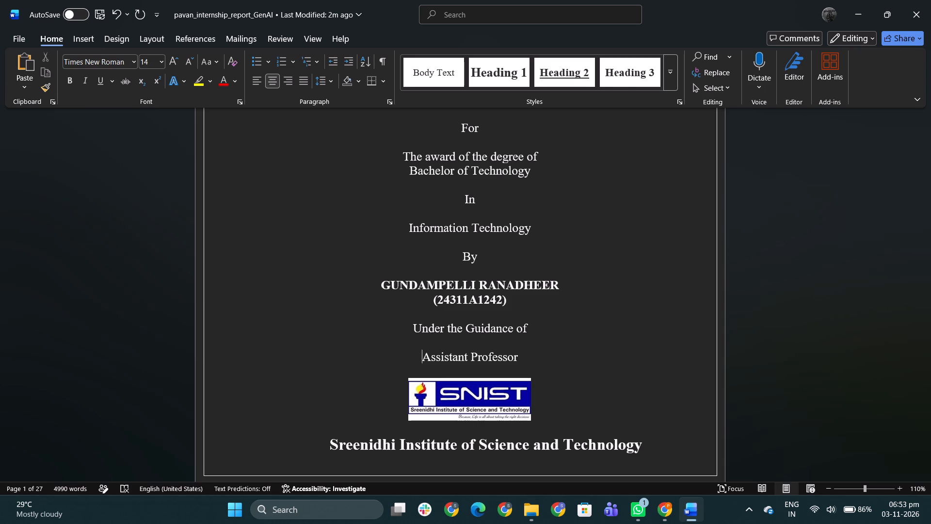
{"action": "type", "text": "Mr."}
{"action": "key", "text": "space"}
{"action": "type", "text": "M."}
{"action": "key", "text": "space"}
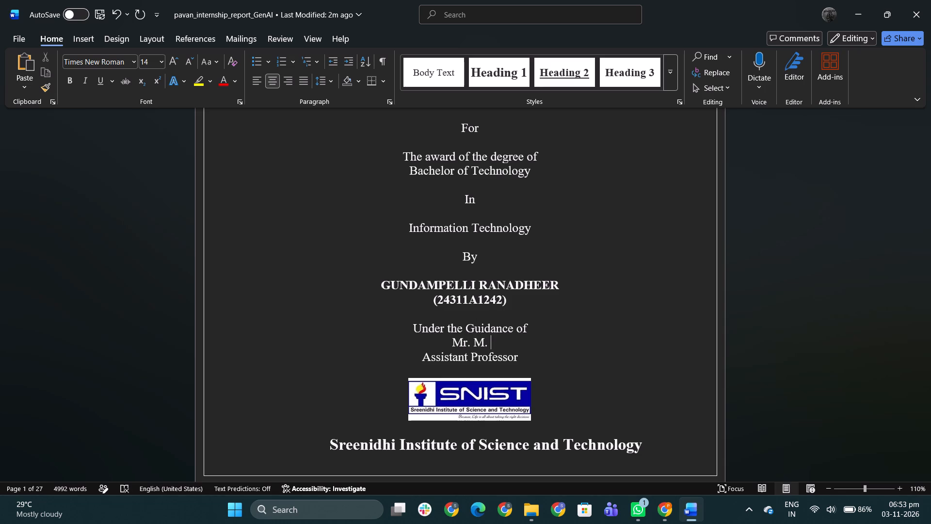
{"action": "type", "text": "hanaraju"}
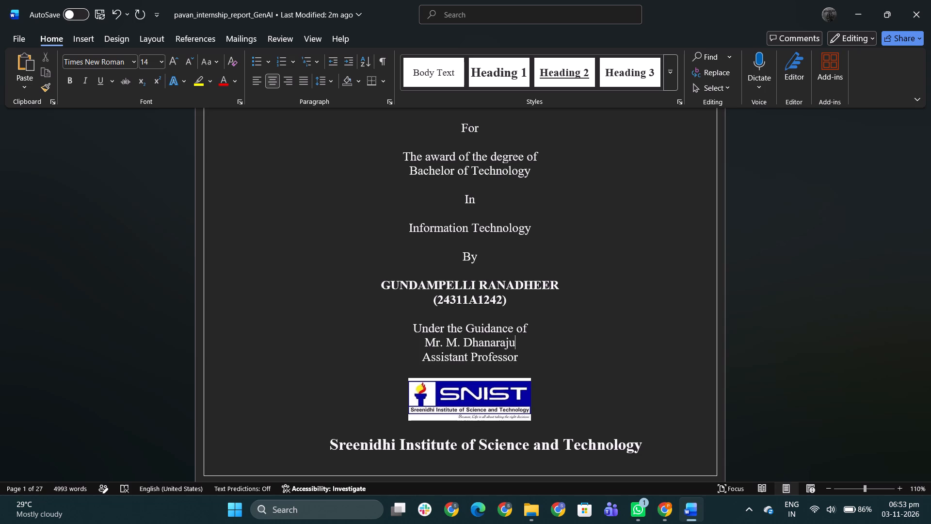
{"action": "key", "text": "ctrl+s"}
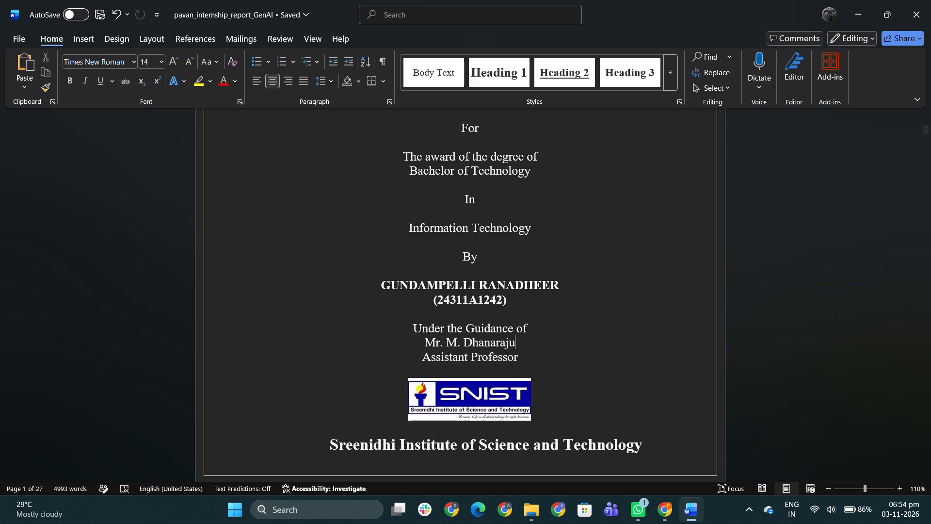
Replace all occurrences of the Internship Guide's name given on the certificate page with the new guide's name, title and initial, throughout the report.
{"action": "scroll", "coordinate": [574, 383], "scroll_direction": "down", "scroll_amount": 2}
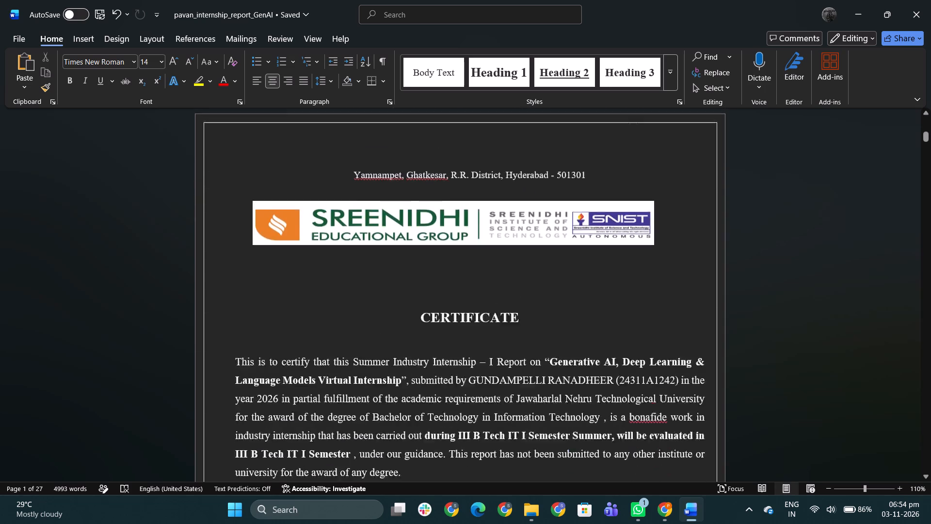
{"action": "scroll", "coordinate": [574, 383], "scroll_direction": "down", "scroll_amount": 2}
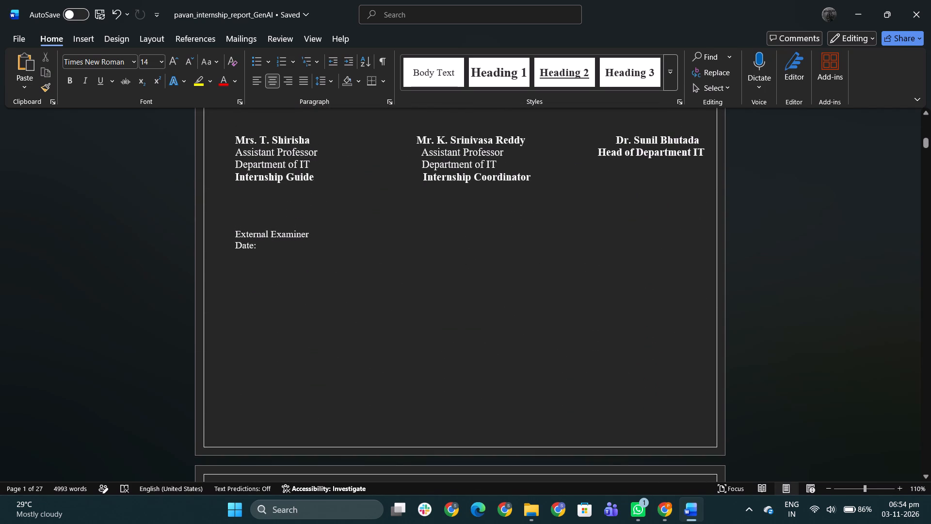
{"action": "left_click_drag", "start_coordinate": [233, 138], "coordinate": [278, 140]}
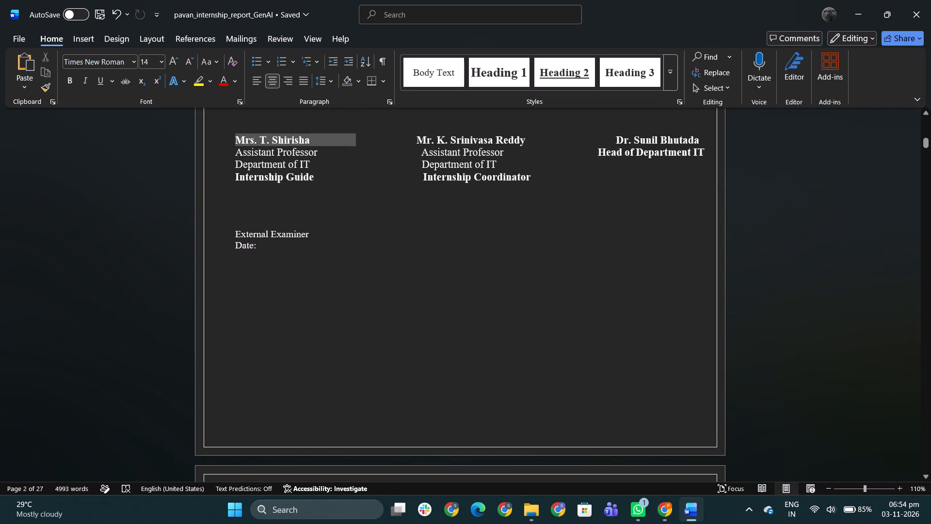
{"action": "left_click_drag", "start_coordinate": [278, 140], "coordinate": [306, 142]}
{"action": "key", "text": "shift+Left"}
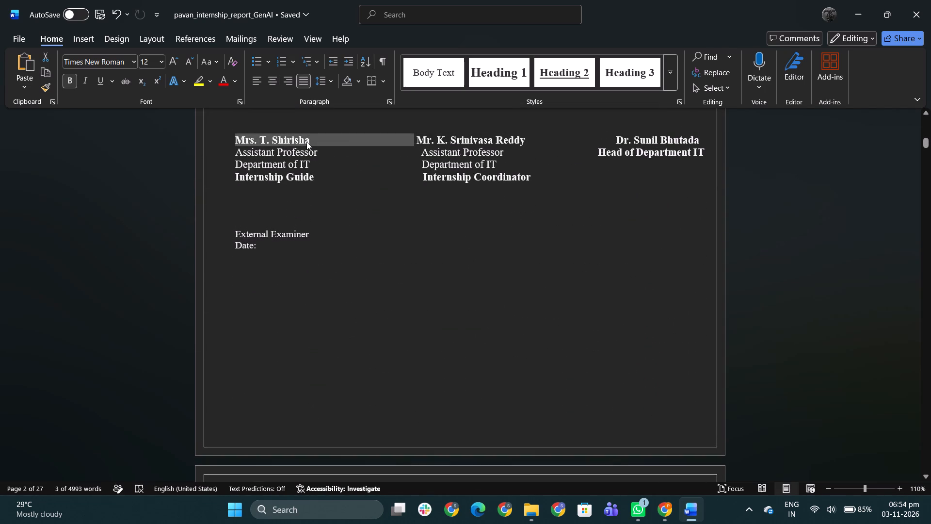
{"action": "key", "text": "shift+Left"}
{"action": "key", "text": "shift+Left"}
{"action": "key", "text": "shift+Left"}
{"action": "key", "text": "shift+Left"}
{"action": "key", "text": "shift+Left"}
{"action": "key", "text": "shift+Left"}
{"action": "key", "text": "shift+Left"}
{"action": "key", "text": "shift+Left"}
{"action": "key", "text": "shift+Left"}
{"action": "key", "text": "shift+Left"}
{"action": "key", "text": "shift+Left"}
{"action": "key", "text": "shift+Left"}
{"action": "key", "text": "shift+Left"}
{"action": "key", "text": "shift+Left"}
{"action": "key", "text": "shift+Left"}
{"action": "key", "text": "shift+Left"}
{"action": "key", "text": "shift+Left"}
{"action": "key", "text": "shift+Left"}
{"action": "key", "text": "shift+Left"}
{"action": "key", "text": "shift+Left"}
{"action": "key", "text": "shift+Left"}
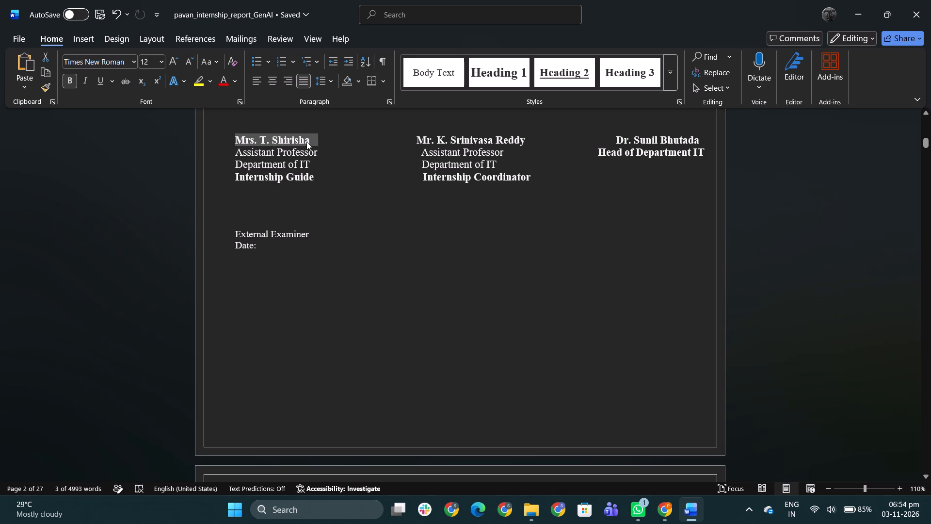
{"action": "key", "text": "shift+Left"}
{"action": "key", "text": "shift+Left"}
{"action": "key", "text": "shift+Left"}
{"action": "key", "text": "ctrl+c"}
{"action": "left_click", "coordinate": [347, 195]}
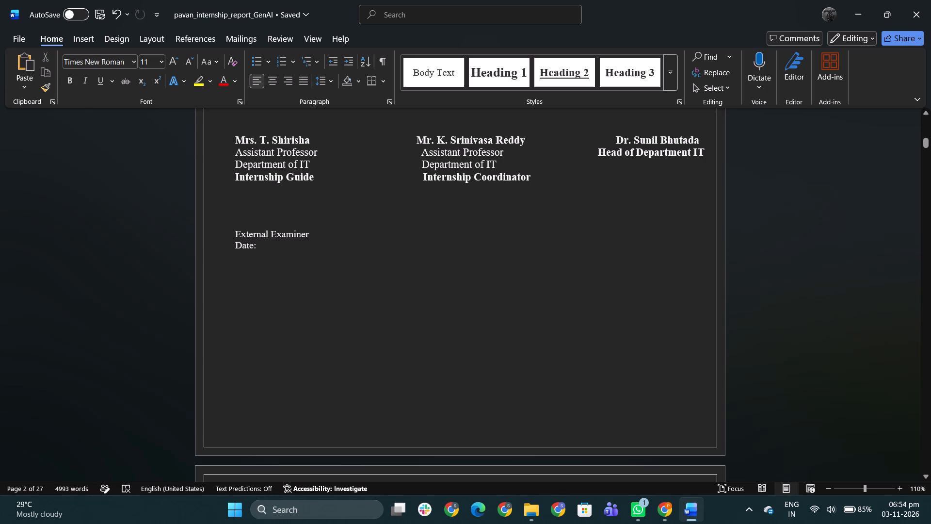
{"action": "key", "text": "ctrl+h"}
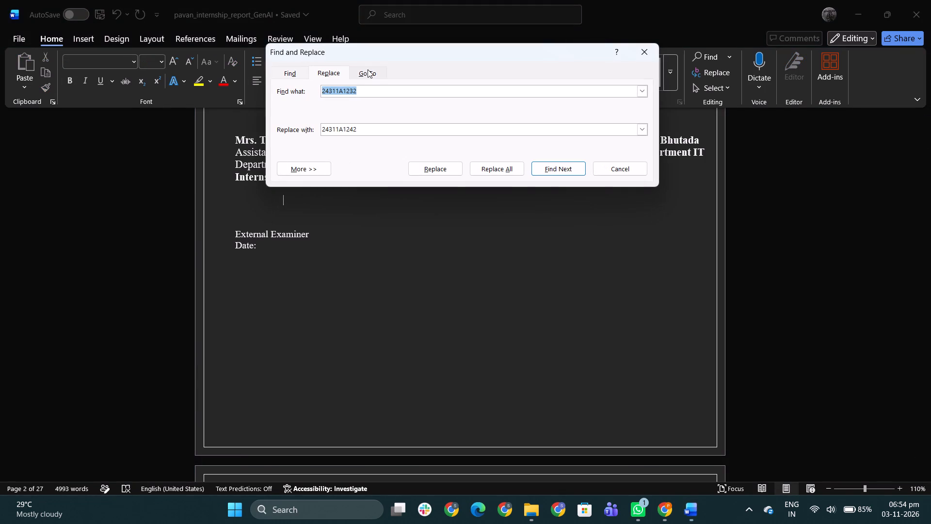
{"action": "key", "text": "ctrl+v"}
{"action": "left_click", "coordinate": [361, 128]}
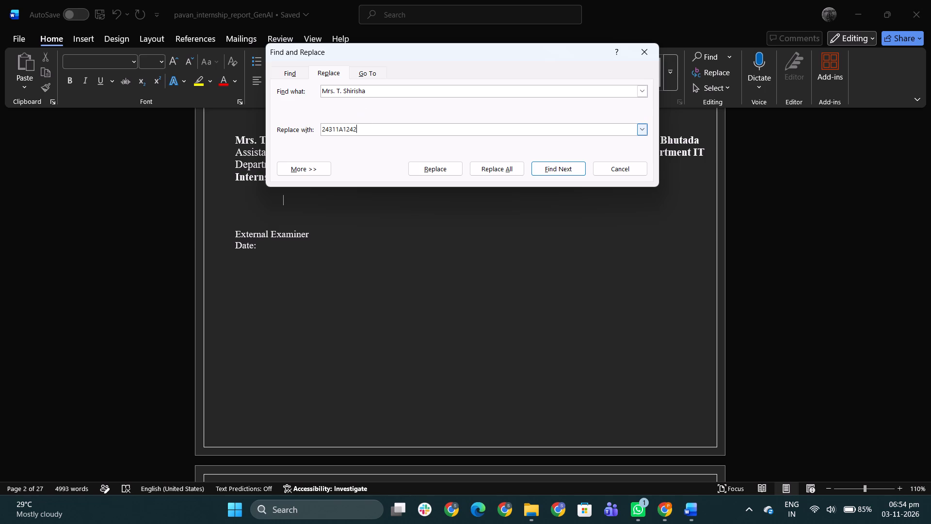
{"action": "key", "text": "BackSpace"}
{"action": "key", "text": "BackSpace"}
{"action": "key", "text": "BackSpace"}
{"action": "key", "text": "BackSpace"}
{"action": "key", "text": "BackSpace"}
{"action": "key", "text": "BackSpace"}
{"action": "key", "text": "BackSpace"}
{"action": "key", "text": "BackSpace"}
{"action": "key", "text": "BackSpace"}
{"action": "key", "text": "BackSpace"}
{"action": "key", "text": "BackSpace"}
{"action": "key", "text": "BackSpace"}
{"action": "key", "text": "BackSpace"}
{"action": "key", "text": "BackSpace"}
{"action": "key", "text": "BackSpace"}
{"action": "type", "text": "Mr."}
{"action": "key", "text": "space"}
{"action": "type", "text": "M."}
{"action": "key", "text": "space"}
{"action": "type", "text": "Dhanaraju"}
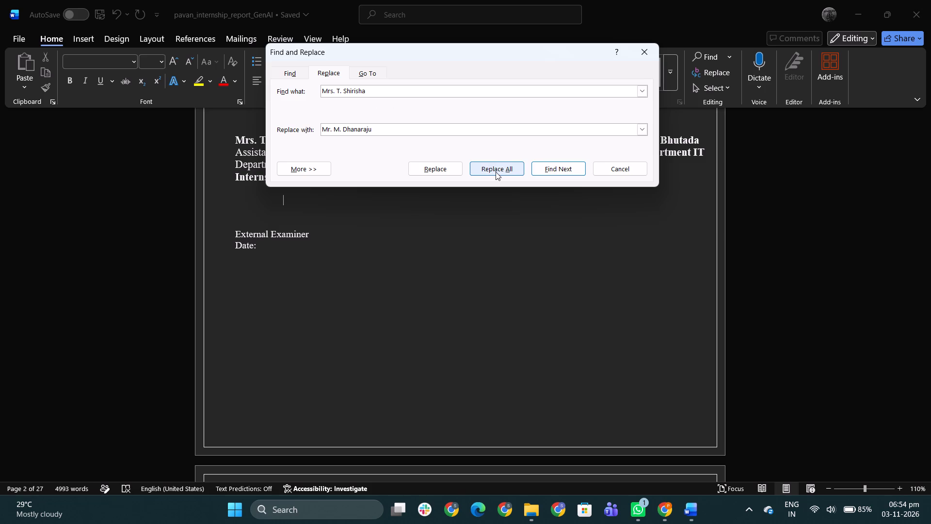
{"action": "left_click", "coordinate": [496, 172]}
{"action": "left_click", "coordinate": [543, 150]}
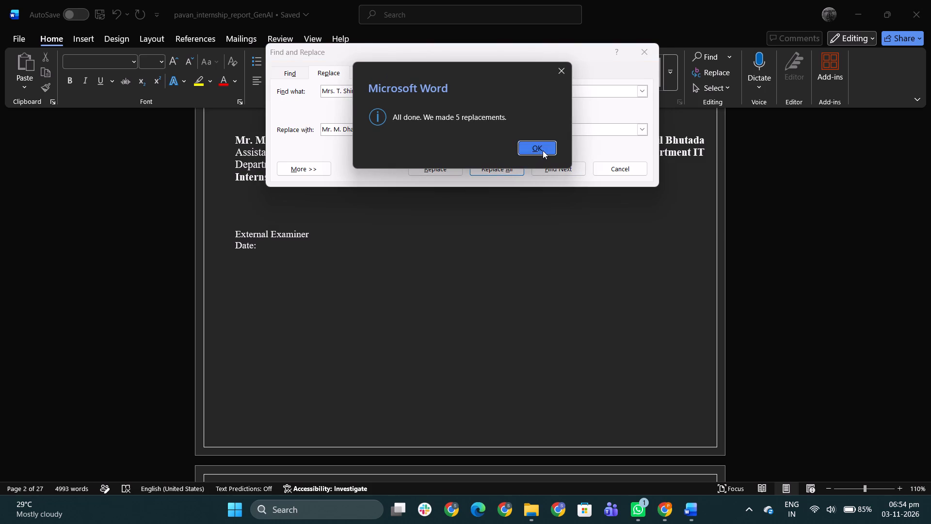
{"action": "left_click", "coordinate": [641, 56]}
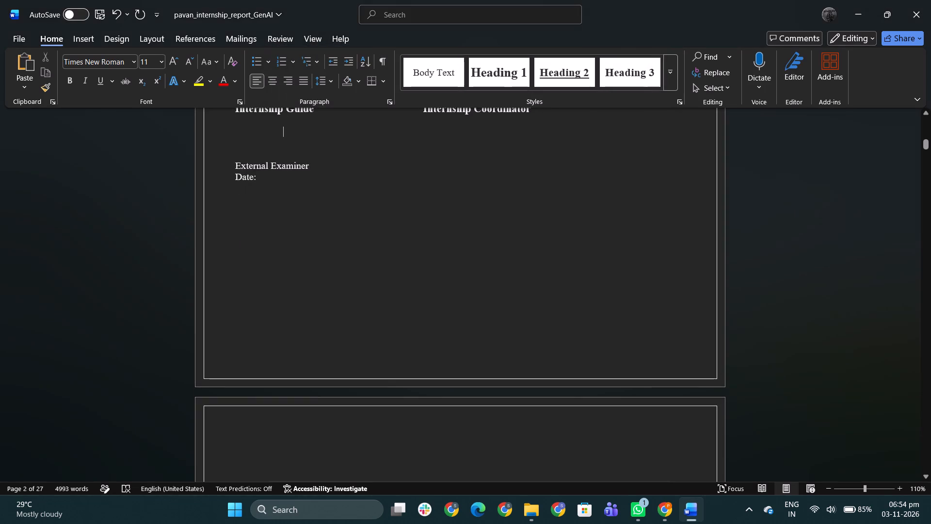
Move the Internship Guide and Internship Coordinator labels on the certificate page directly above the signatories' names, leaving no empty line between.
{"action": "scroll", "coordinate": [490, 247], "scroll_direction": "up", "scroll_amount": 1}
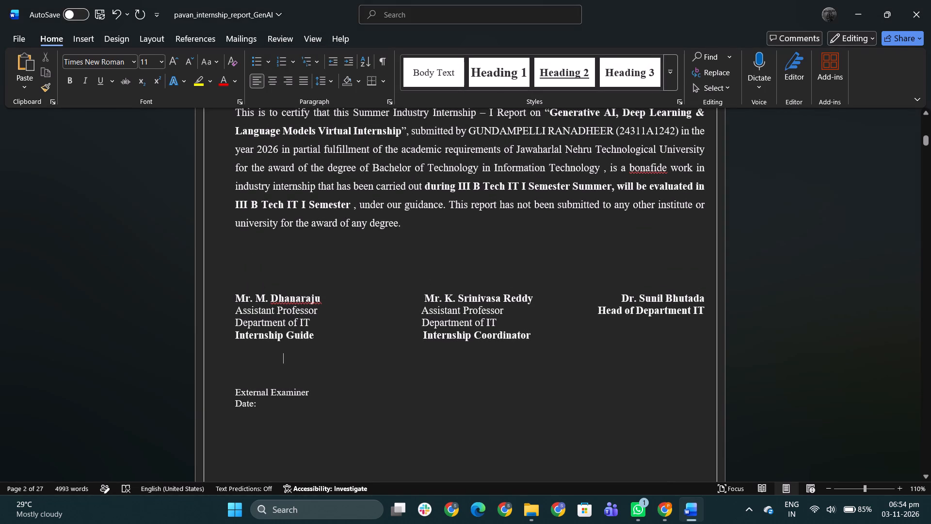
{"action": "left_click_drag", "start_coordinate": [236, 338], "coordinate": [618, 339]}
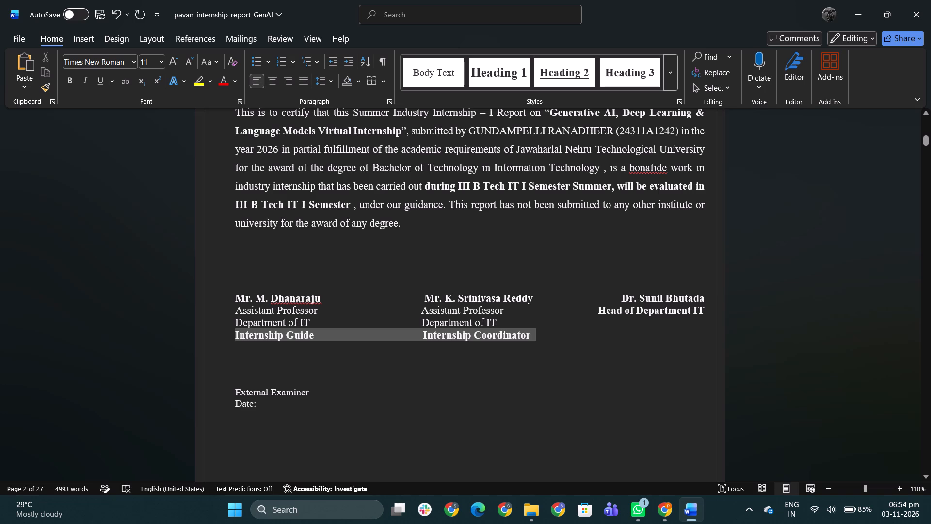
{"action": "left_click_drag", "start_coordinate": [618, 339], "coordinate": [636, 339]}
{"action": "key", "text": "ctrl+x"}
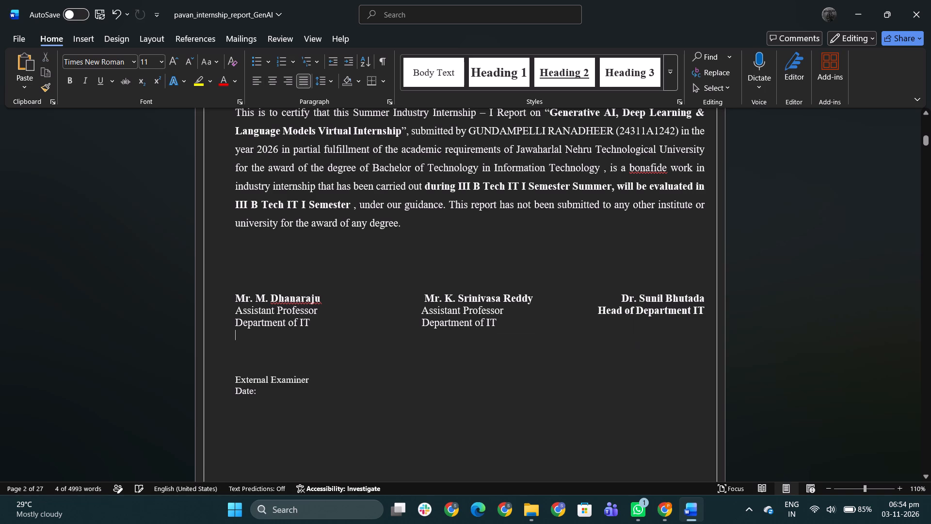
{"action": "left_click", "coordinate": [298, 287]}
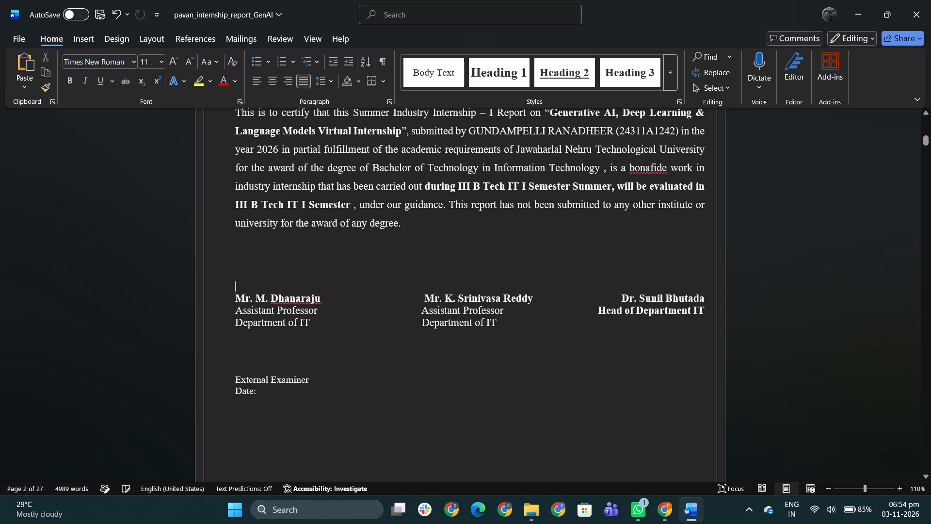
{"action": "key", "text": "ctrl+v"}
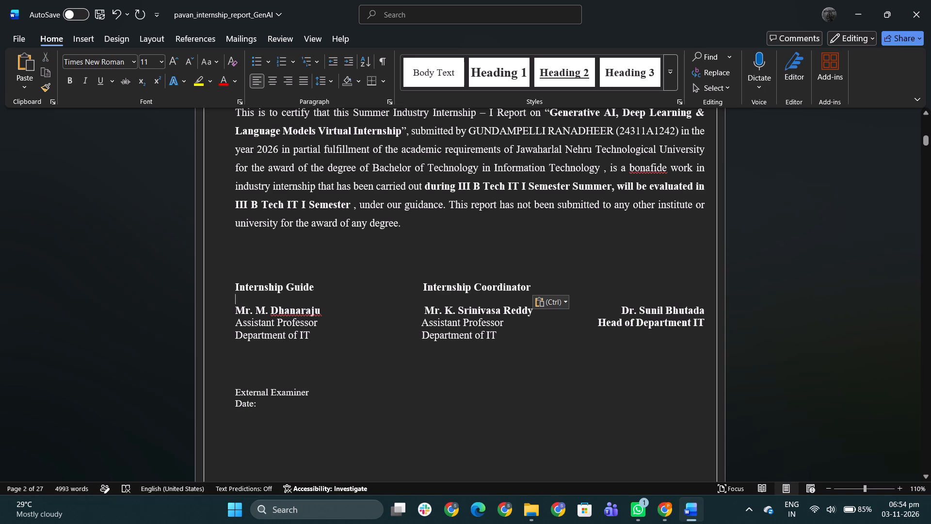
{"action": "key", "text": "BackSpace"}
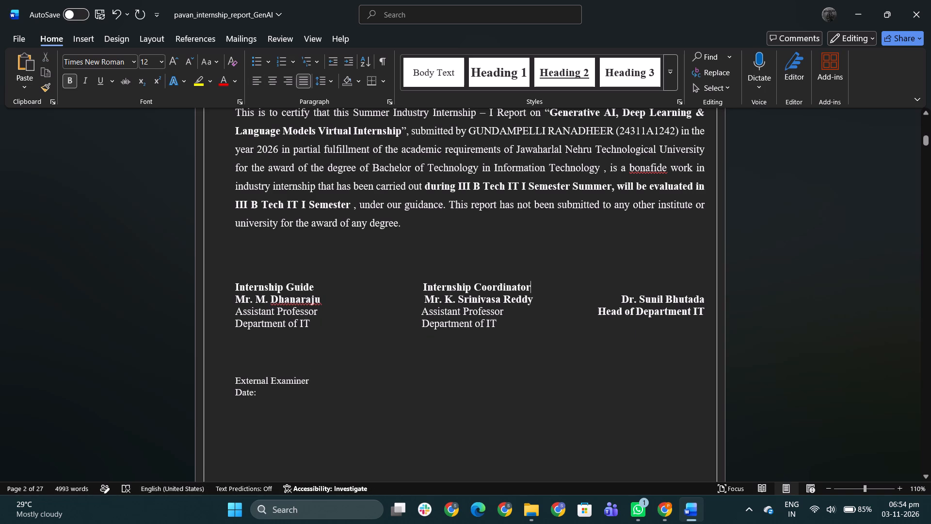
Move the Head of Department IT label from below the signatory's name to the line above, after Internship Coordinator, with spacing between the labels.
{"action": "left_click_drag", "start_coordinate": [598, 312], "coordinate": [689, 313]}
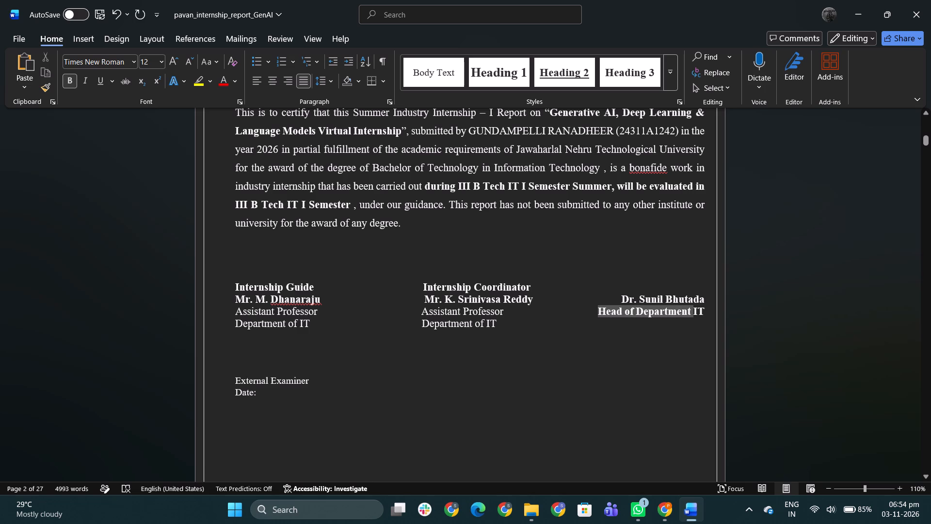
{"action": "left_click_drag", "start_coordinate": [689, 313], "coordinate": [698, 314]}
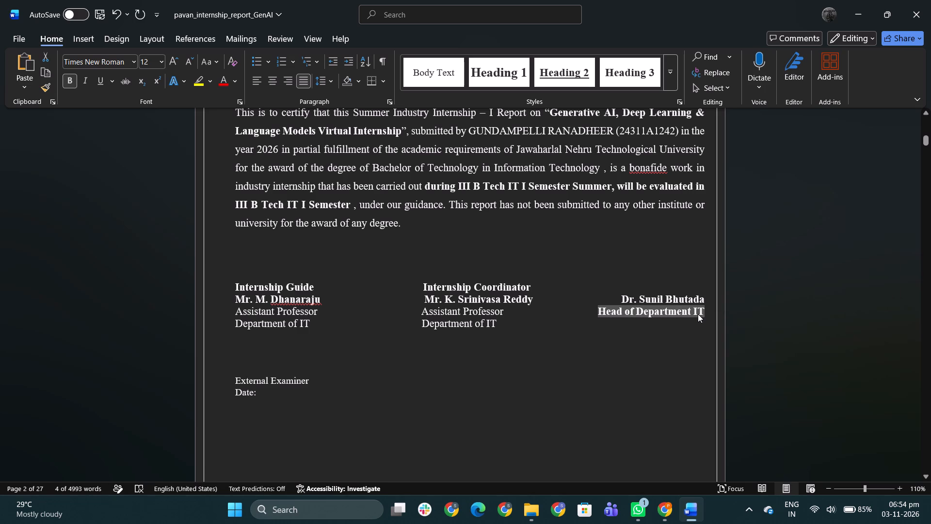
{"action": "key", "text": "ctrl+x"}
{"action": "left_click", "coordinate": [674, 288]}
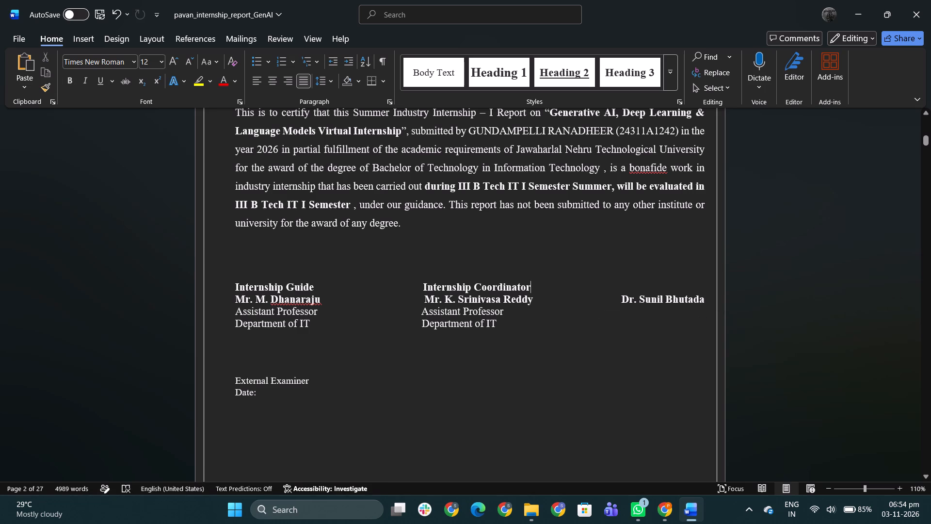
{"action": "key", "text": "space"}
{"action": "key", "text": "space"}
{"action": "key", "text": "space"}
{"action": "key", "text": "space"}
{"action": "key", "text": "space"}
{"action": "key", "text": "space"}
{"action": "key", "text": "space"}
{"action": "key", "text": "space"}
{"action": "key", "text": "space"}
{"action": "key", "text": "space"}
{"action": "key", "text": "ctrl+v"}
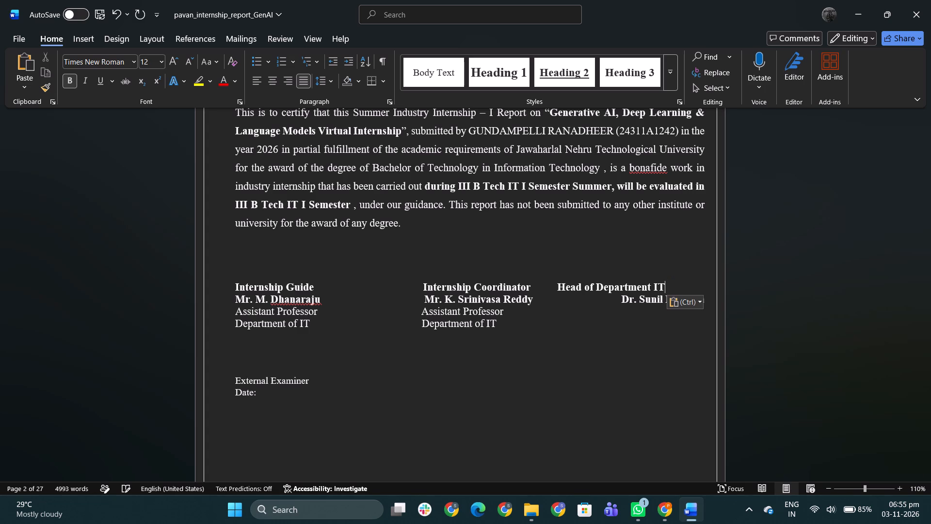
Add spaces before the Head of Department IT label until its end lines up with the end of the signatory's name below.
{"action": "key", "text": "Left"}
{"action": "key", "text": "Left"}
{"action": "key", "text": "Left"}
{"action": "key", "text": "Left"}
{"action": "key", "text": "Left"}
{"action": "key", "text": "Left"}
{"action": "key", "text": "Left"}
{"action": "key", "text": "Left"}
{"action": "key", "text": "Left"}
{"action": "key", "text": "Left"}
{"action": "key", "text": "Left"}
{"action": "key", "text": "Left"}
{"action": "key", "text": "Left"}
{"action": "key", "text": "Left"}
{"action": "key", "text": "Left"}
{"action": "key", "text": "Left"}
{"action": "key", "text": "Left"}
{"action": "key", "text": "Left"}
{"action": "key", "text": "Left"}
{"action": "key", "text": "Left"}
{"action": "key", "text": "Left"}
{"action": "key", "text": "Left"}
{"action": "key", "text": "Right"}
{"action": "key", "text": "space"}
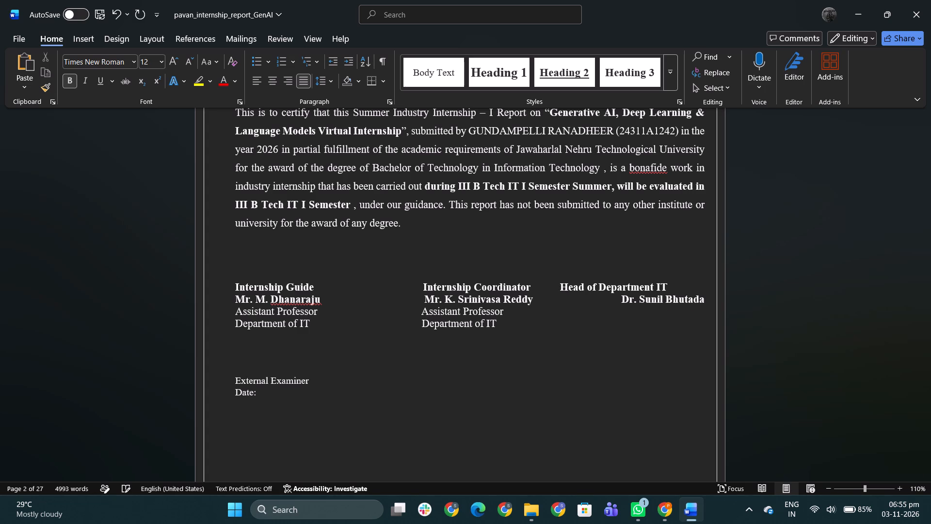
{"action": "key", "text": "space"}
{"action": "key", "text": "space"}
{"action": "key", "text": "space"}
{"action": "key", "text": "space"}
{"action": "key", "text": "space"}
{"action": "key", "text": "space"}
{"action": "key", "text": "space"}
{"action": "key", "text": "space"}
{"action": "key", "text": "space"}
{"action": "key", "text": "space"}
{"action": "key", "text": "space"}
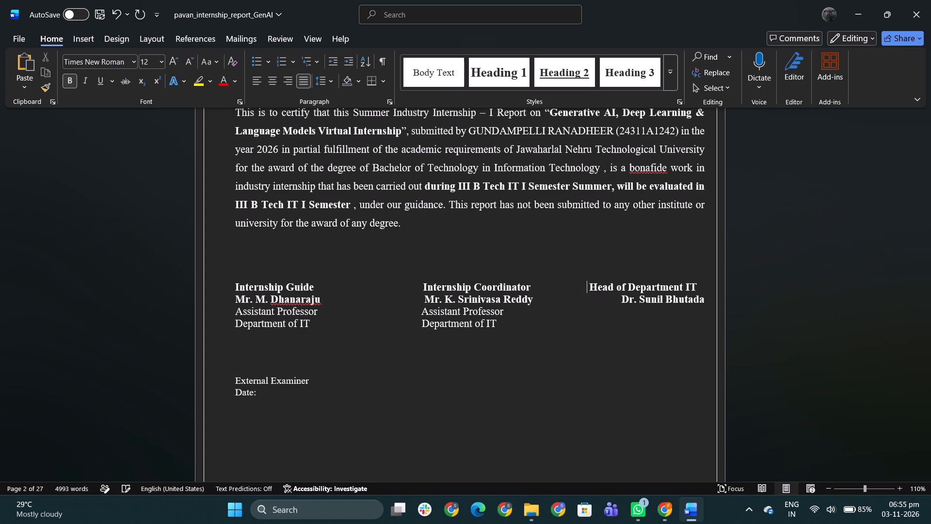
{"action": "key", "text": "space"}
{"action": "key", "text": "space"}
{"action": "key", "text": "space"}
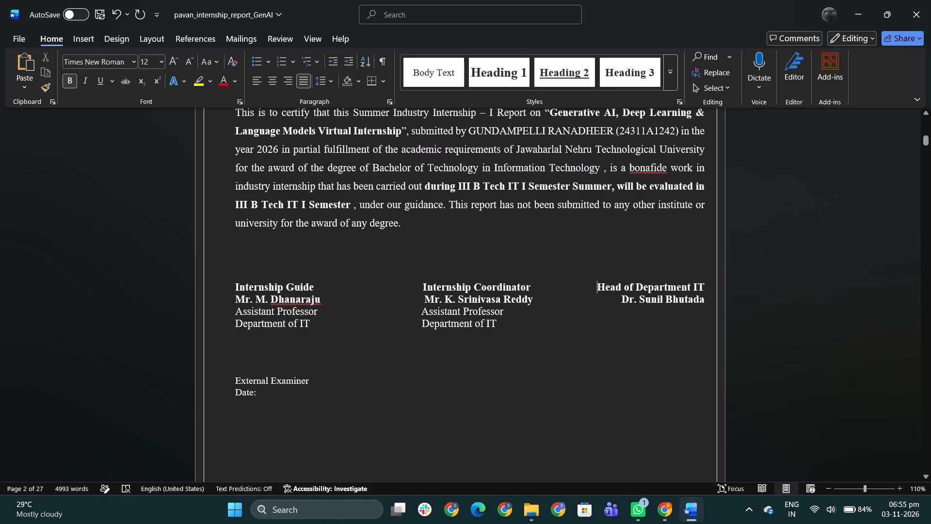
Remove the extra spaces before the Internship Coordinator's name so it lines up with the Assistant Professor line beneath it.
{"action": "left_click", "coordinate": [423, 310]}
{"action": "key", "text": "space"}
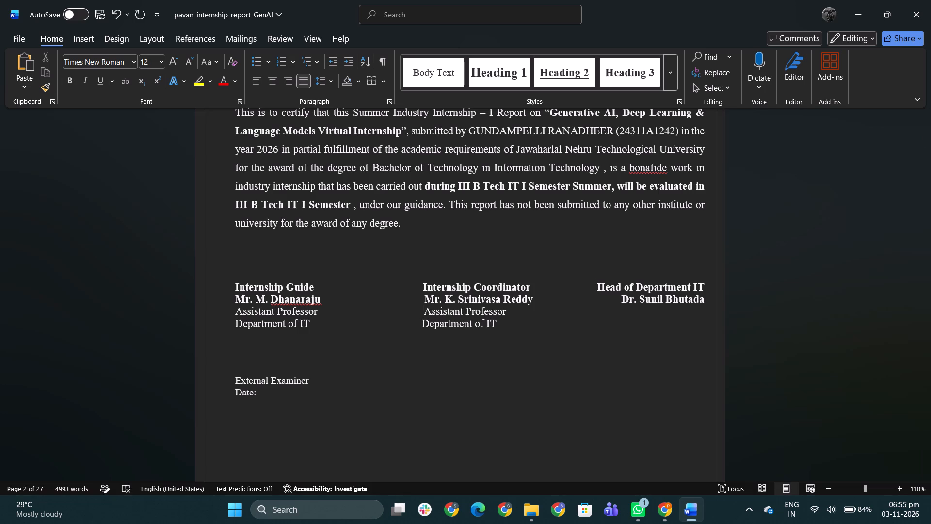
{"action": "key", "text": "BackSpace"}
{"action": "key", "text": "Up"}
{"action": "key", "text": "Right"}
{"action": "key", "text": "BackSpace"}
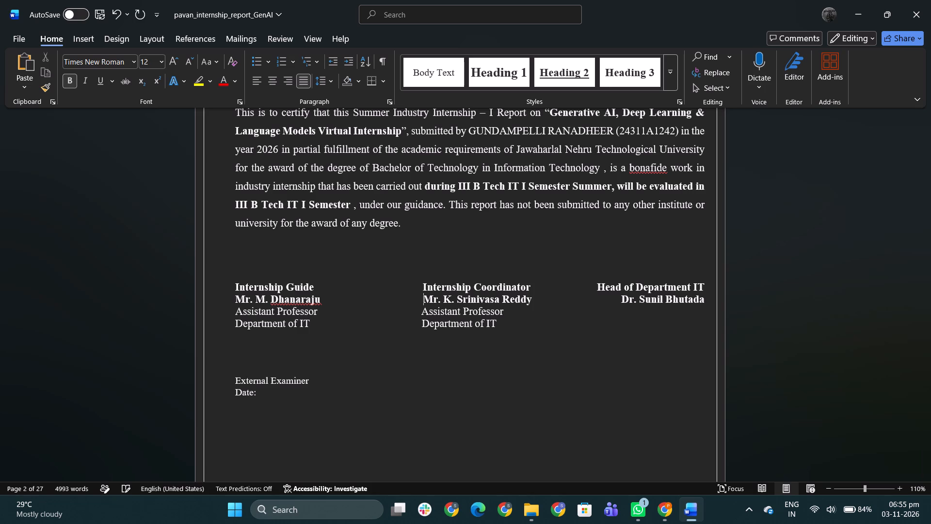
{"action": "key", "text": "BackSpace"}
Change the Internship Coordinator's designation on the certificate page to Associate Professor and save the report.
{"action": "key", "text": "Down"}
{"action": "key", "text": "Right"}
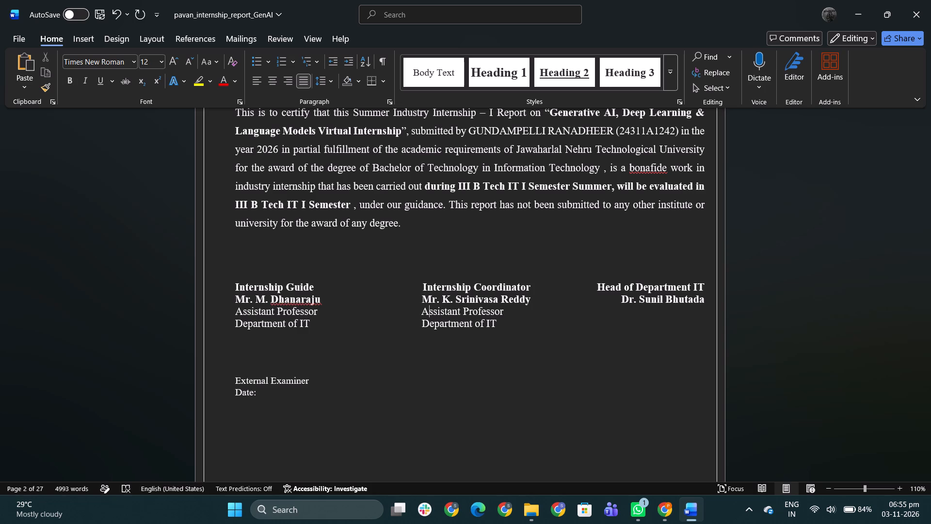
{"action": "key", "text": "Right"}
{"action": "key", "text": "Right"}
{"action": "key", "text": "Right"}
{"action": "key", "text": "BackSpace"}
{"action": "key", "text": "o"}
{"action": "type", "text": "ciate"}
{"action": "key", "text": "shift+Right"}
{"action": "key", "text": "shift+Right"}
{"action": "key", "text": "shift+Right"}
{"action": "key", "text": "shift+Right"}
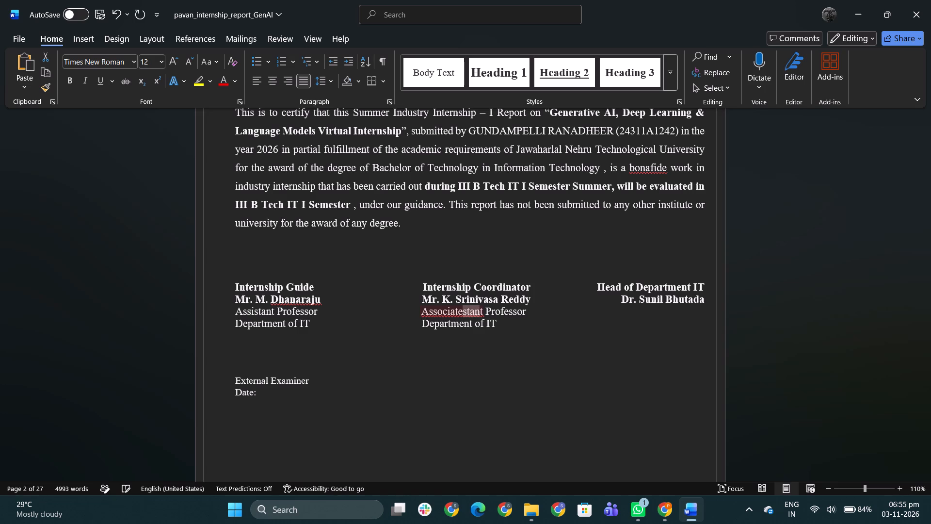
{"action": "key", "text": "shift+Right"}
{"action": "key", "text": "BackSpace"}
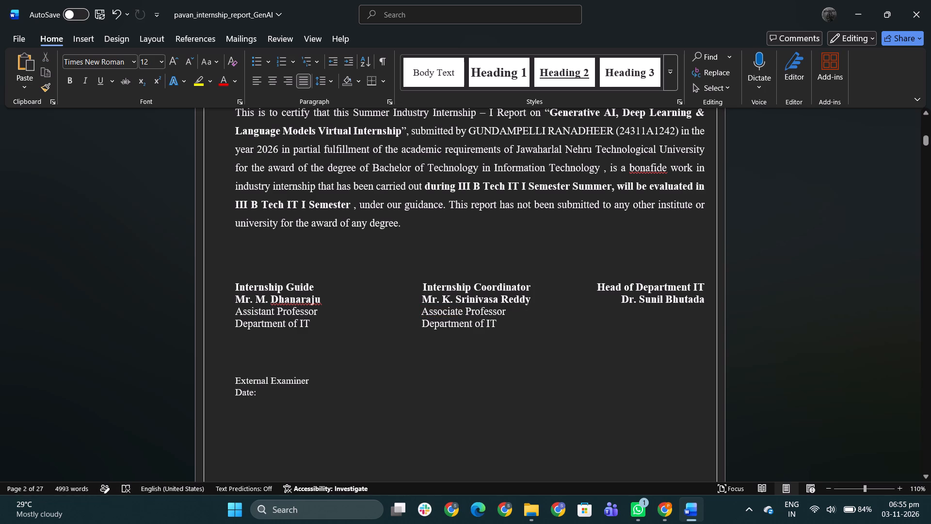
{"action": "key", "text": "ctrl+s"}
Delete the Java Full Stack Developer Virtual Internship certificate image from the page after the signed certificate page.
{"action": "scroll", "coordinate": [430, 379], "scroll_direction": "down", "scroll_amount": 3}
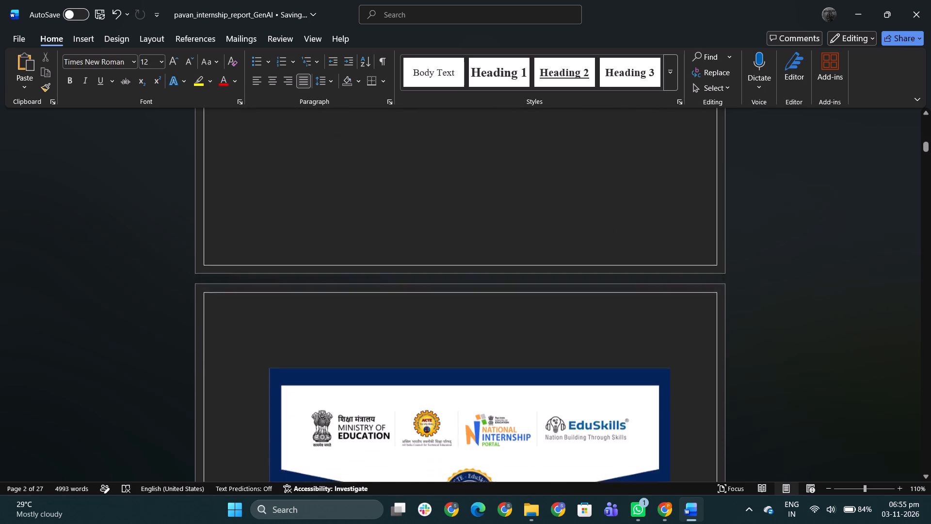
{"action": "scroll", "coordinate": [430, 379], "scroll_direction": "down", "scroll_amount": 4}
{"action": "left_click", "coordinate": [442, 316]}
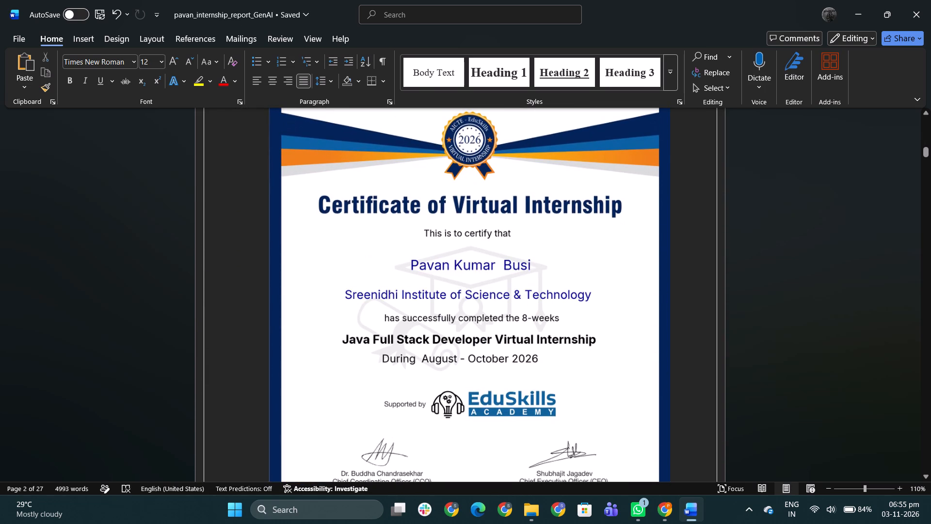
{"action": "key", "text": "Delete"}
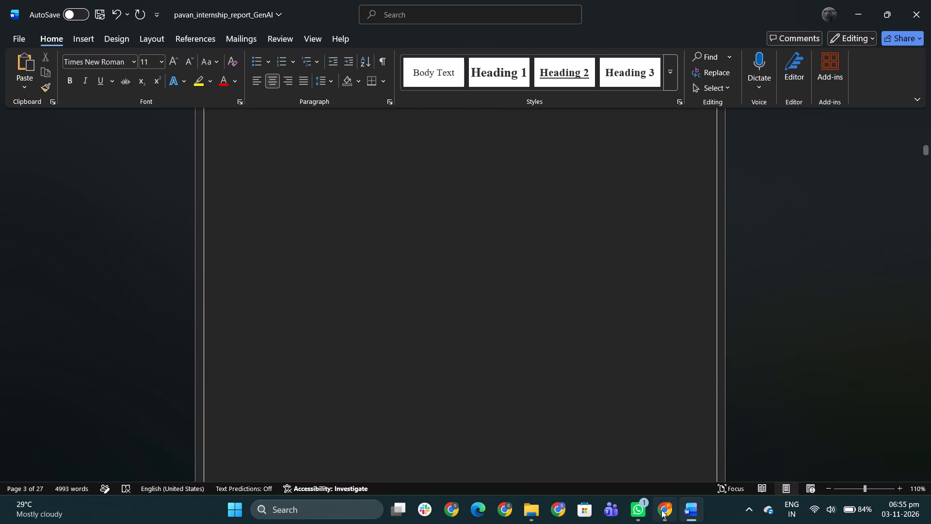
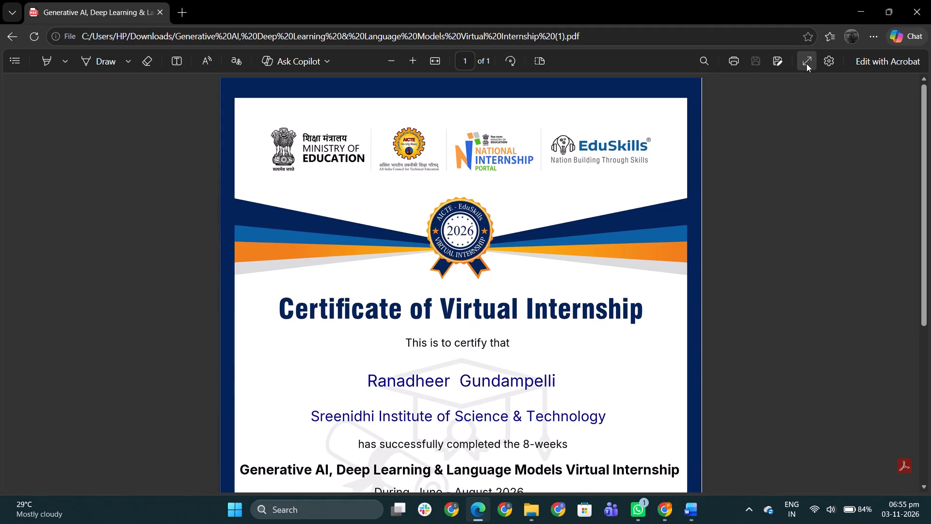
Display the Generative AI, Deep Learning & Language Models Virtual Internship certificate PDF in full screen, with the whole page in view.
{"action": "left_click", "coordinate": [806, 64]}
{"action": "left_click", "coordinate": [653, 226]}
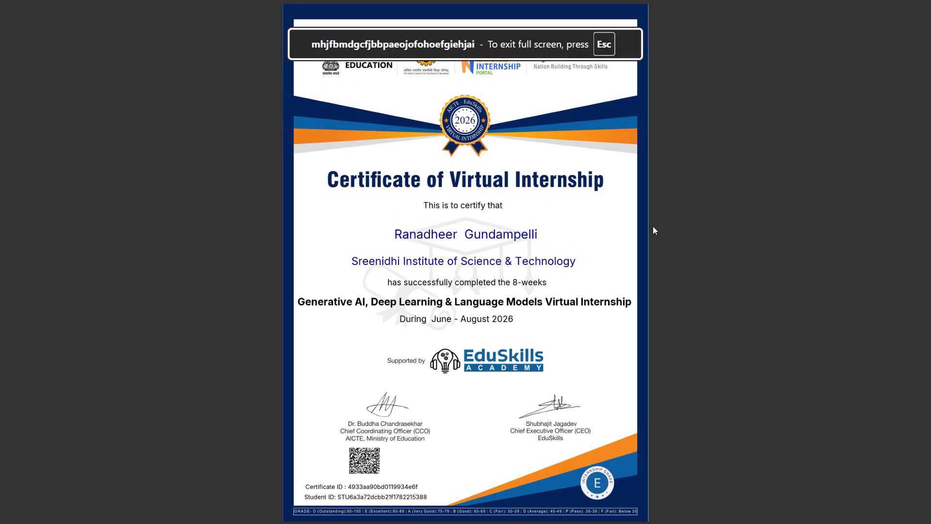
Snip the entire Certificate of Virtual Internship page, including its blue border, as an image and leave full screen.
{"action": "key", "text": "Print"}
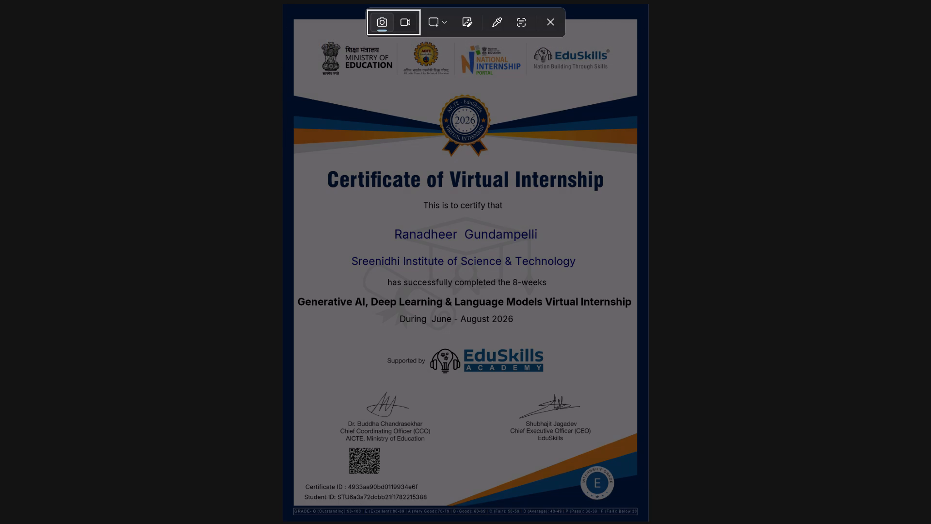
{"action": "left_click_drag", "start_coordinate": [283, 5], "coordinate": [623, 371]}
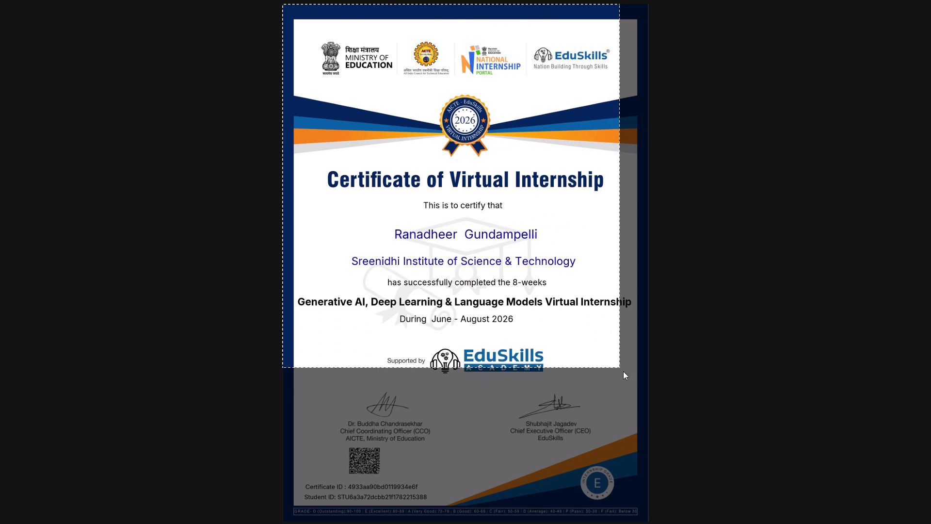
{"action": "left_click_drag", "start_coordinate": [623, 371], "coordinate": [629, 523]}
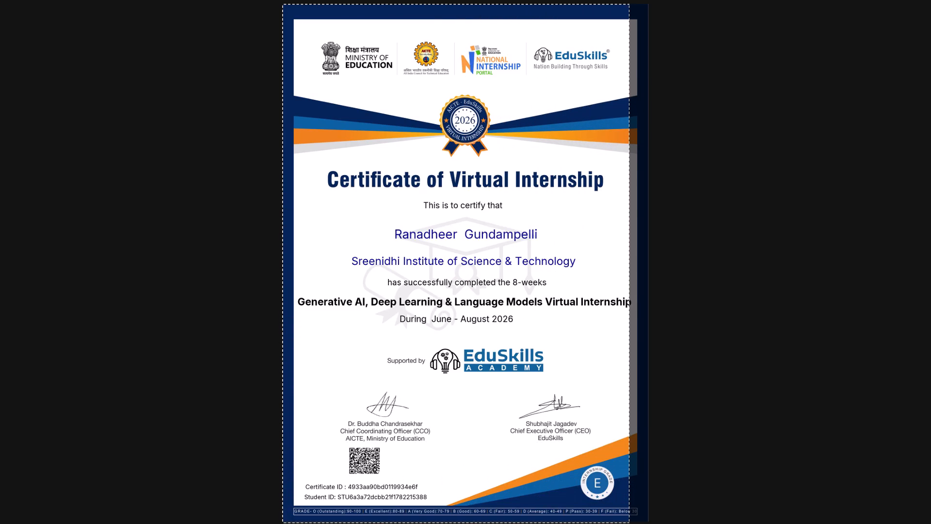
{"action": "left_click_drag", "start_coordinate": [629, 523], "coordinate": [647, 523]}
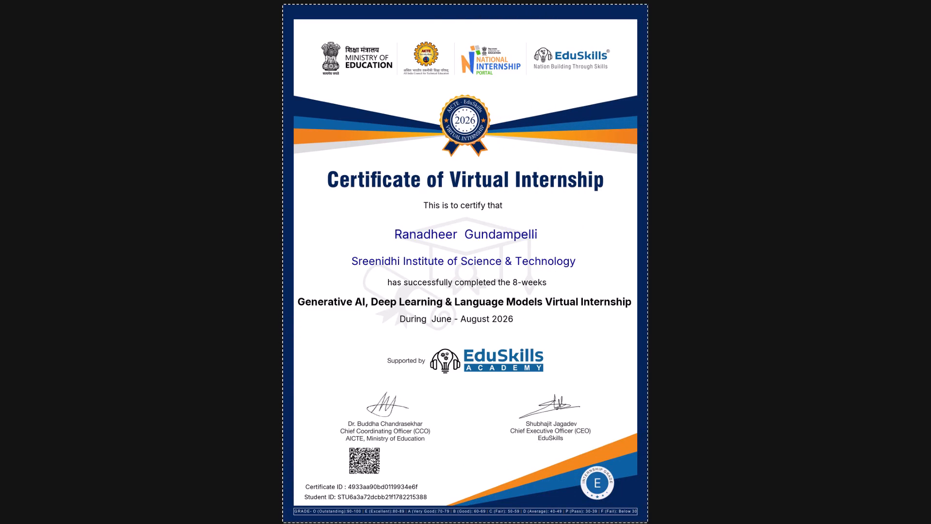
{"action": "left_click_drag", "start_coordinate": [647, 523], "coordinate": [648, 523]}
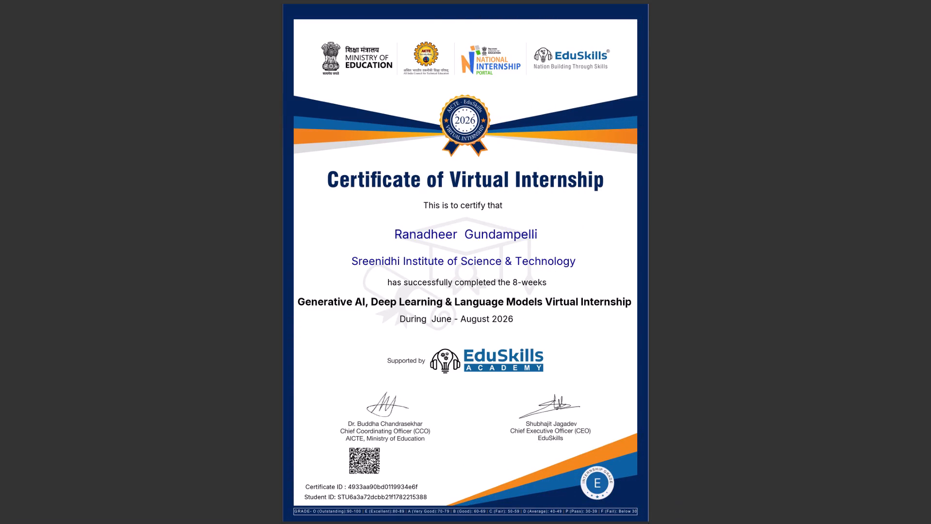
{"action": "key", "text": "Escape"}
Switch to the internship report in Word and paste the captured certificate image on the empty page after the signed certificate page.
{"action": "key", "text": "alt+Tab"}
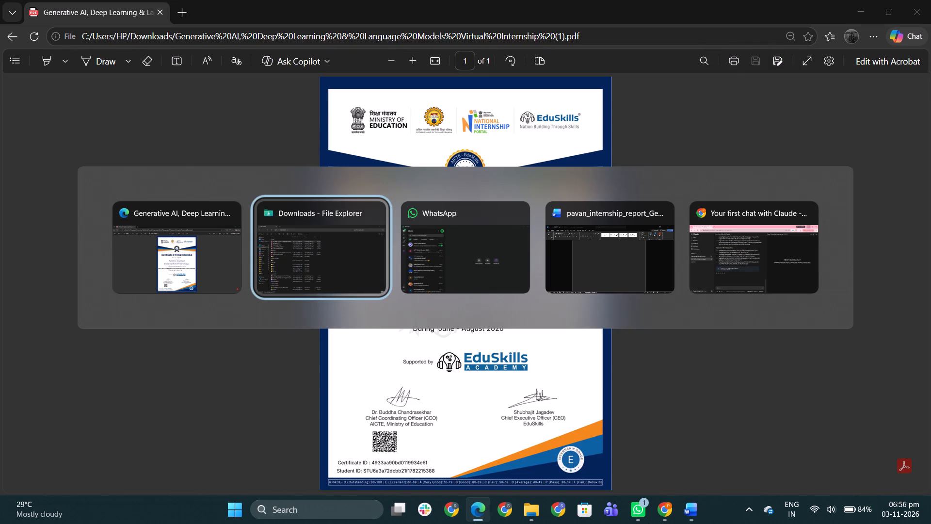
{"action": "key", "text": "alt+Tab"}
{"action": "key", "text": "alt+Tab"}
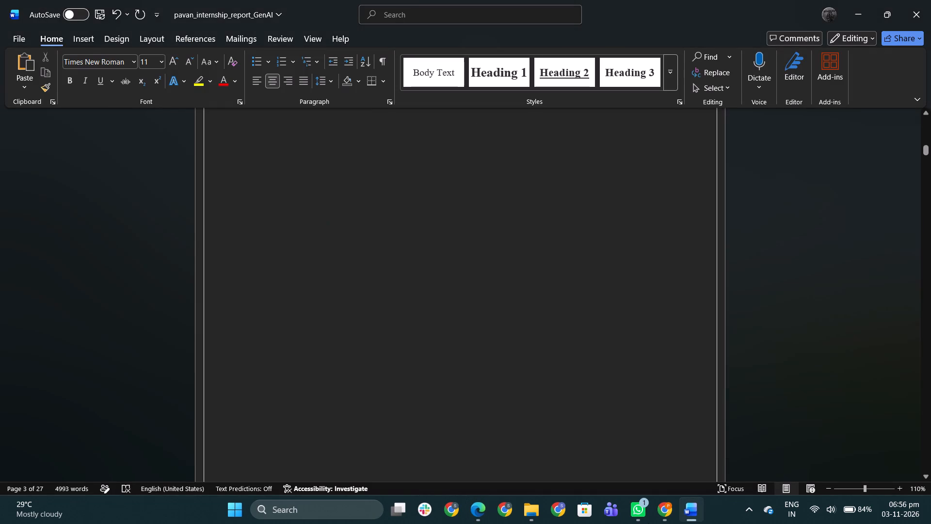
{"action": "key", "text": "ctrl+v"}
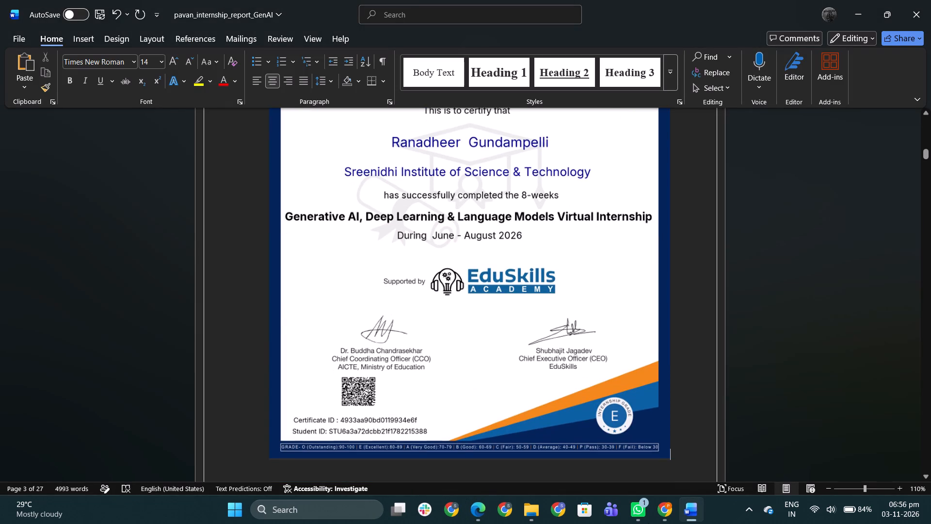
Review the report's opening pages, from the cover through the pasted certificate to the Acknowledgement page's opening paragraphs.
{"action": "scroll", "coordinate": [705, 490], "scroll_direction": "up", "scroll_amount": 11}
{"action": "scroll", "coordinate": [544, 266], "scroll_direction": "up", "scroll_amount": 7}
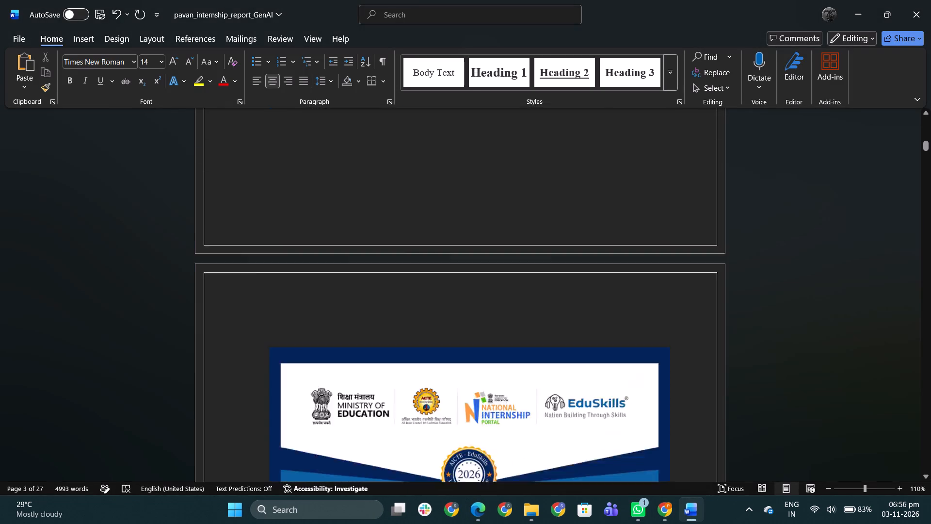
{"action": "scroll", "coordinate": [544, 266], "scroll_direction": "up", "scroll_amount": 13}
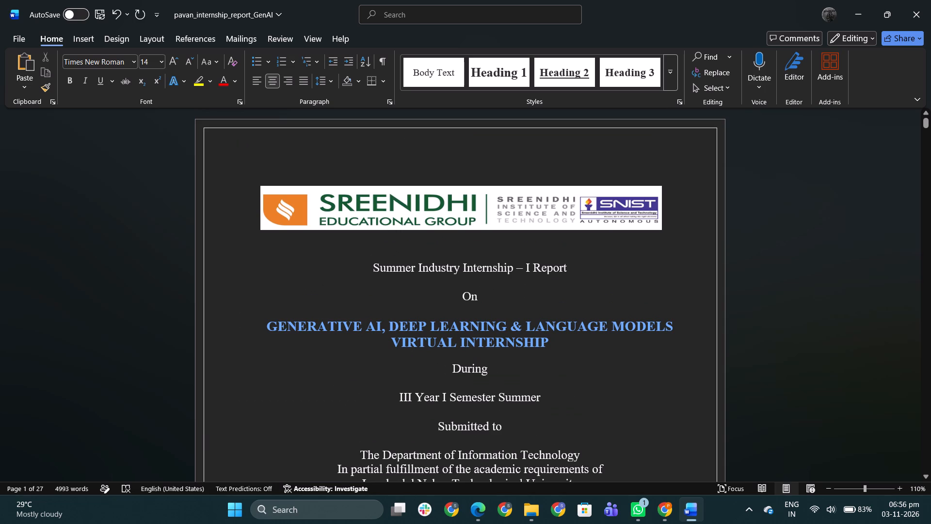
{"action": "scroll", "coordinate": [507, 383], "scroll_direction": "down", "scroll_amount": 3}
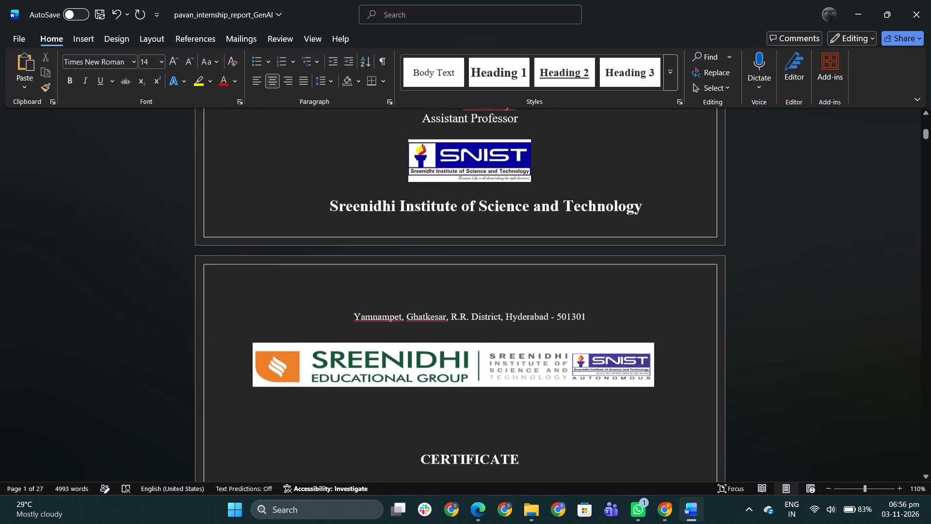
{"action": "scroll", "coordinate": [507, 383], "scroll_direction": "down", "scroll_amount": 4}
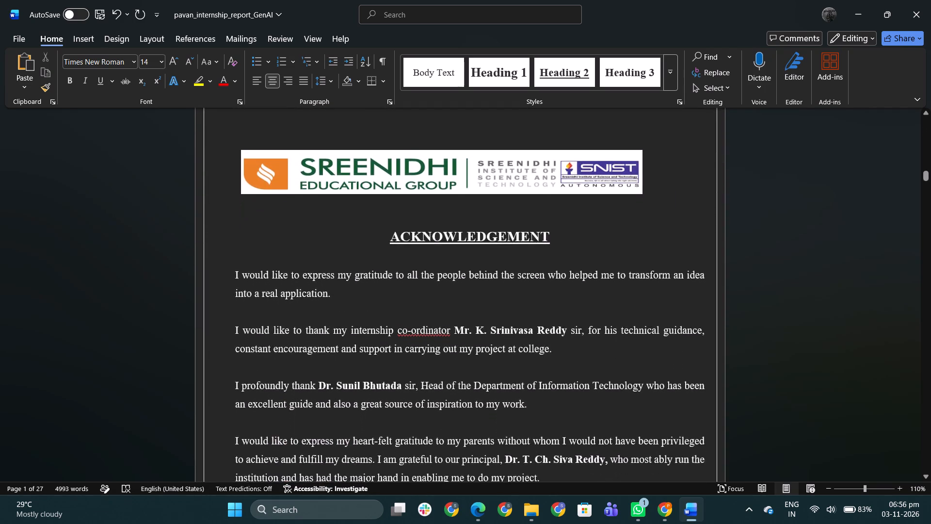
{"action": "scroll", "coordinate": [507, 383], "scroll_direction": "down", "scroll_amount": 1}
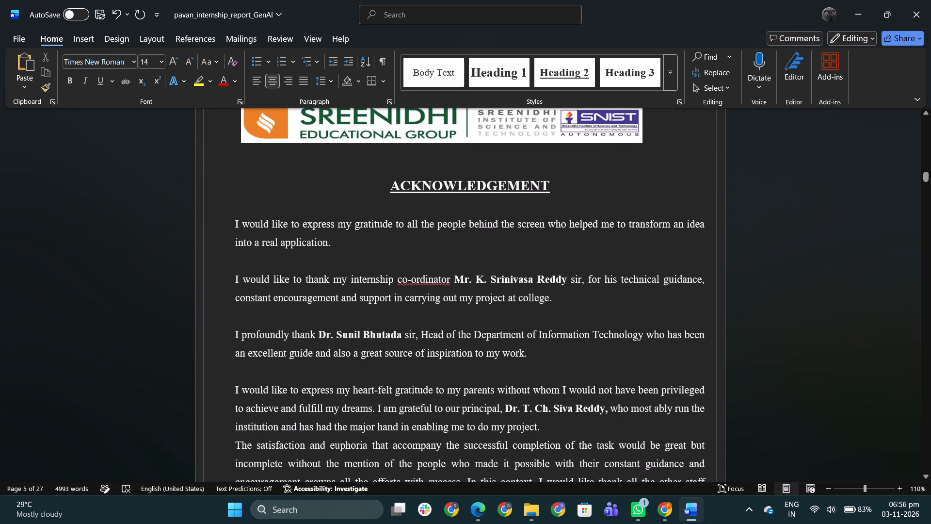
{"action": "left_click", "coordinate": [342, 256]}
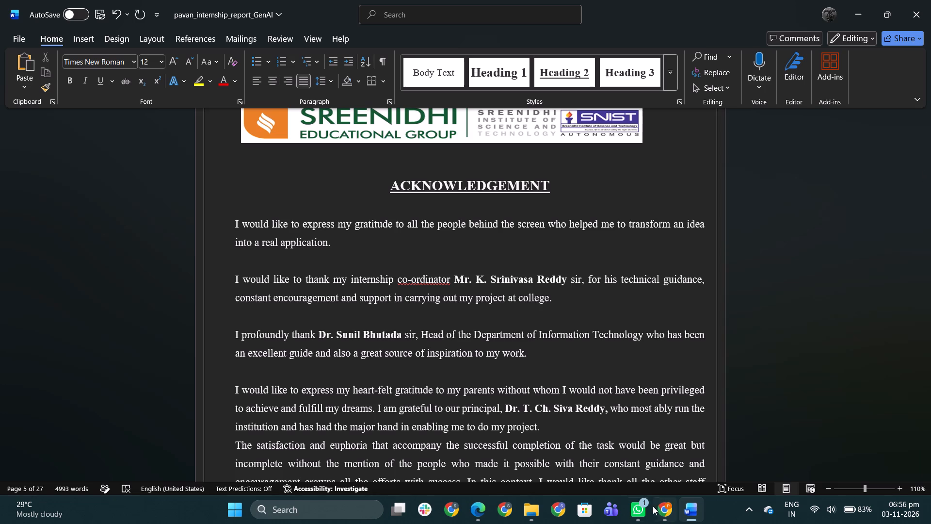
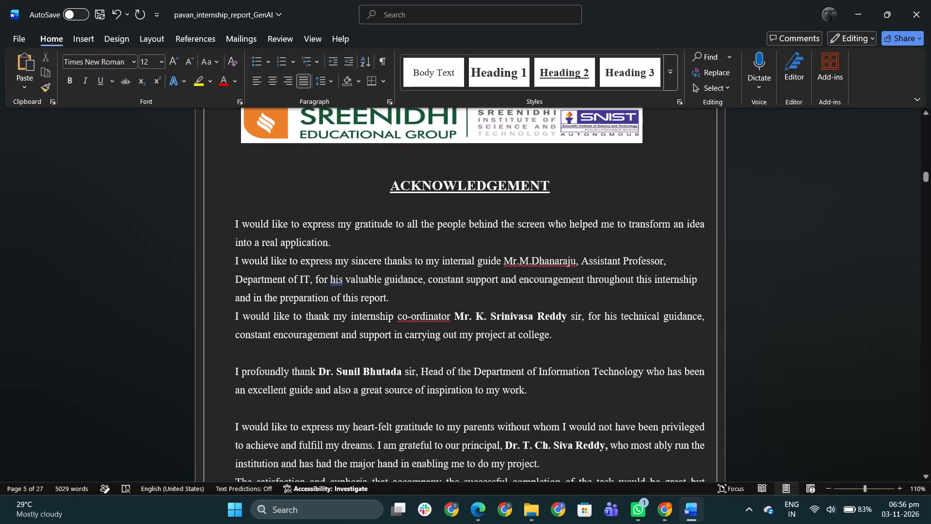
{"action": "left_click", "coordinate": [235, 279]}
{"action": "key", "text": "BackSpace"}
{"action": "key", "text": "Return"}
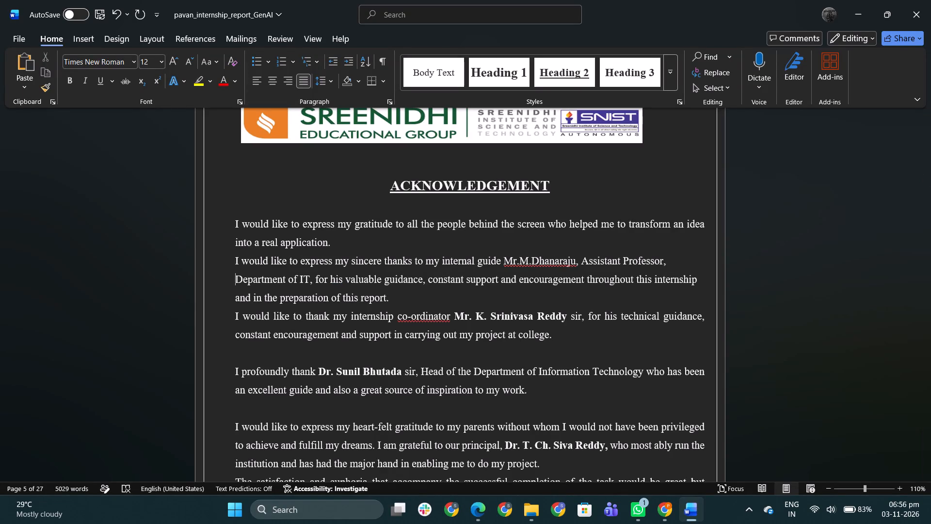
Make the internal guide's name bold in the Acknowledgement's second paragraph and save the report.
{"action": "left_click_drag", "start_coordinate": [506, 262], "coordinate": [552, 266]}
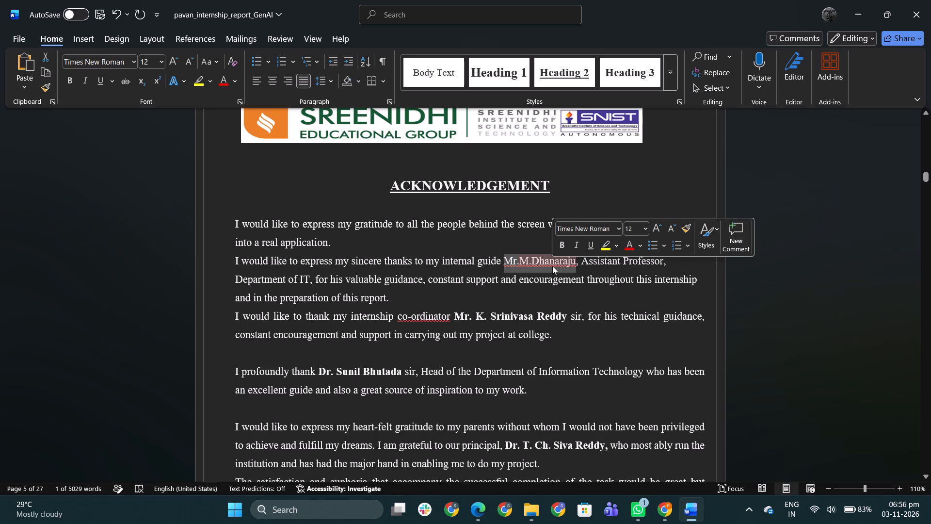
{"action": "key", "text": "ctrl+b"}
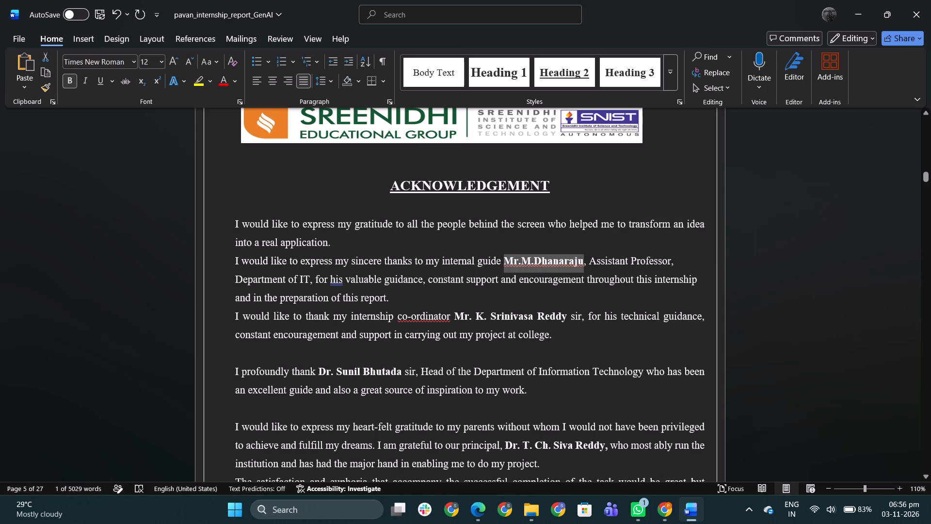
{"action": "left_click", "coordinate": [423, 302]}
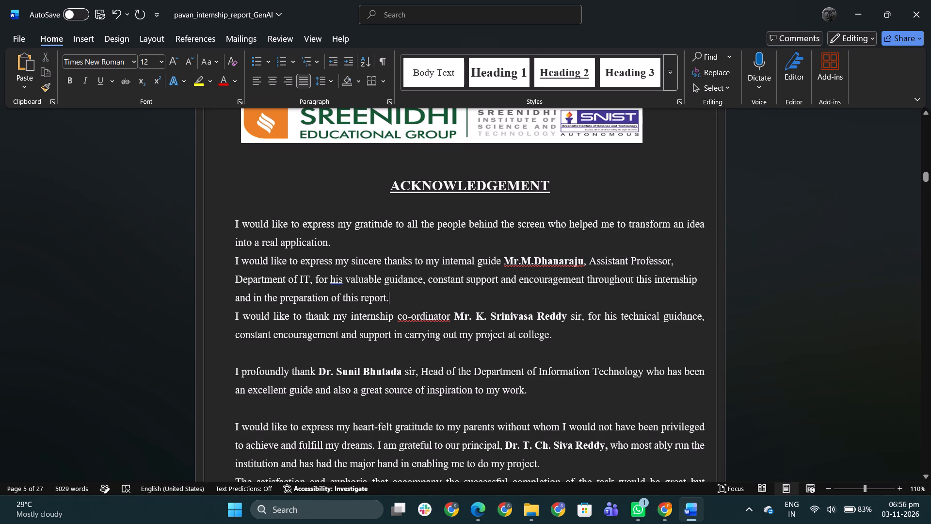
{"action": "key", "text": "ctrl+s"}
Remove the blank lines before the Acknowledgement paragraphs beginning "I profoundly thank" and "I would like to express my heart-felt gratitude".
{"action": "left_click", "coordinate": [338, 348]}
{"action": "key", "text": "BackSpace"}
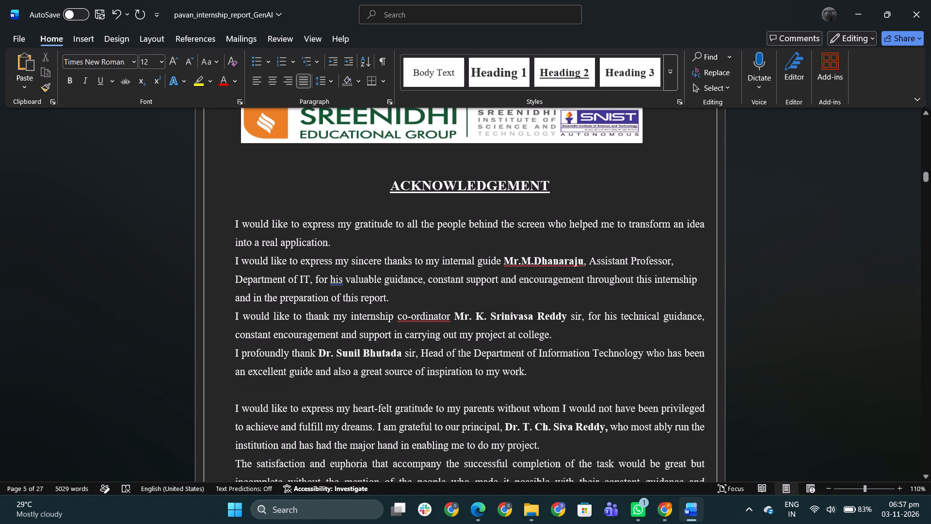
{"action": "left_click", "coordinate": [290, 393]}
{"action": "key", "text": "BackSpace"}
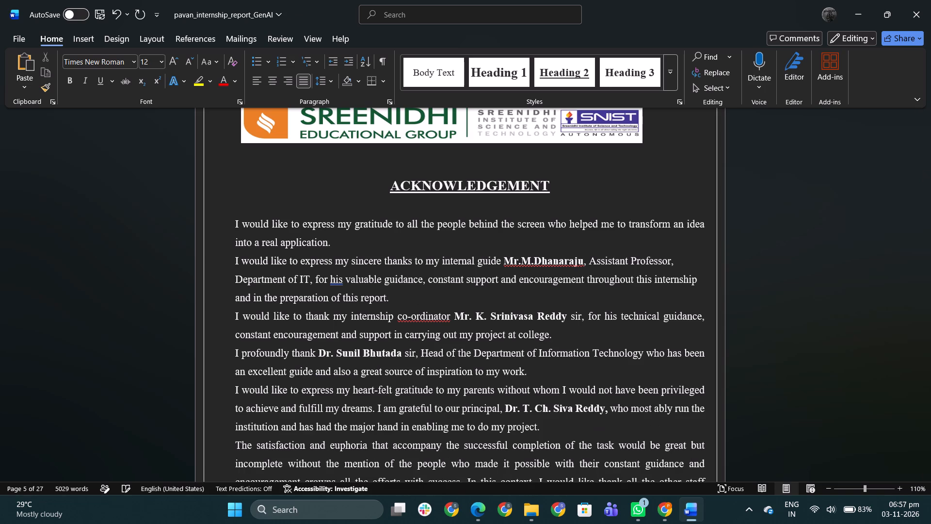
Remove the excess leading spaces before the student's name below the Acknowledgement so the full name fits on one line above the roll number.
{"action": "scroll", "coordinate": [359, 374], "scroll_direction": "down", "scroll_amount": 2}
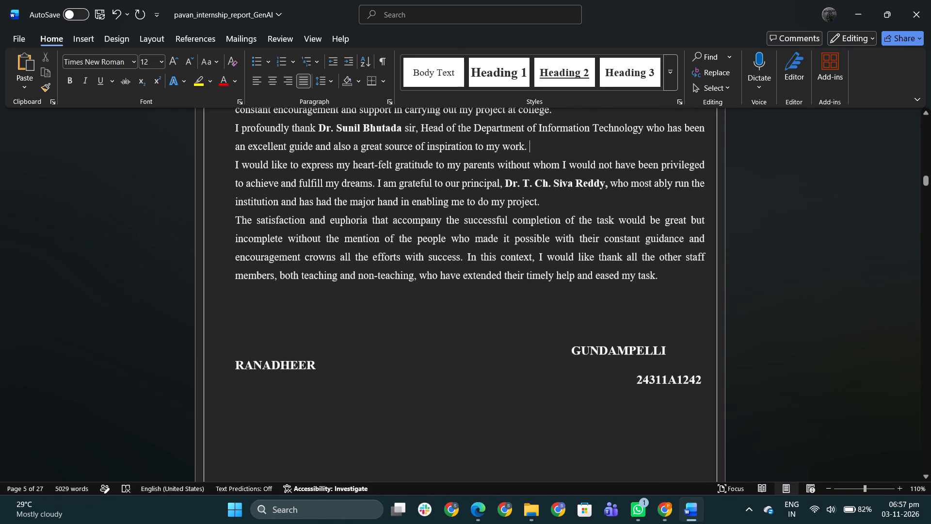
{"action": "scroll", "coordinate": [359, 374], "scroll_direction": "down", "scroll_amount": 1}
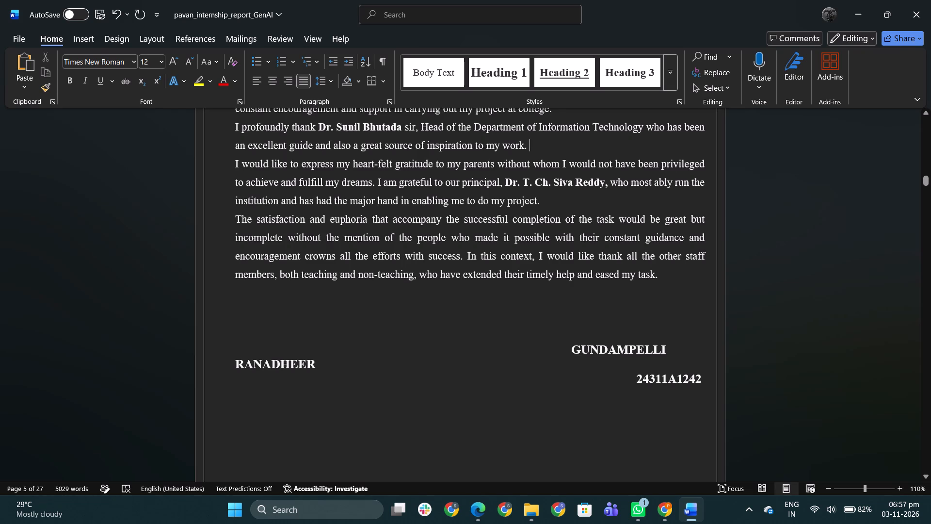
{"action": "left_click", "coordinate": [573, 347]}
{"action": "left_click", "coordinate": [330, 62]}
{"action": "left_click", "coordinate": [330, 62]}
{"action": "key", "text": "BackSpace"}
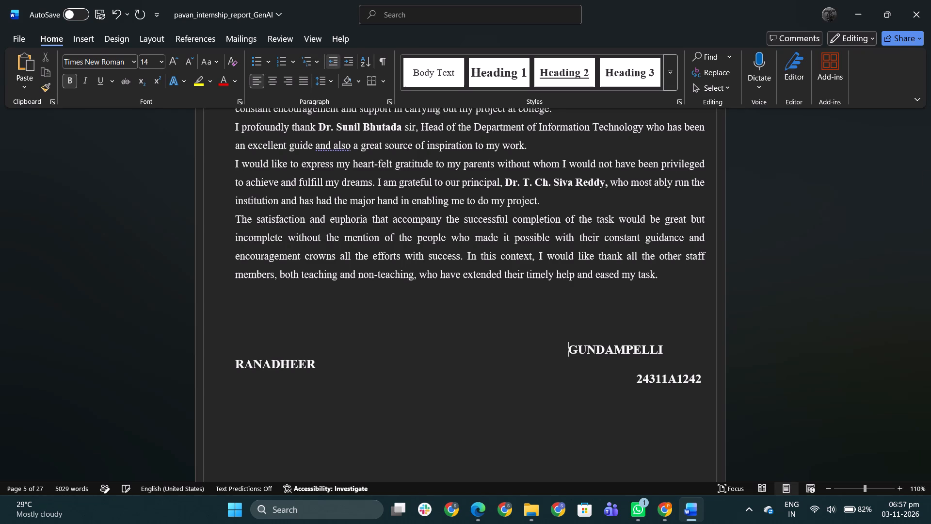
{"action": "key", "text": "BackSpace"}
{"action": "key", "text": "BackSpace"}
{"action": "key", "text": "BackSpace"}
{"action": "key", "text": "BackSpace"}
{"action": "key", "text": "BackSpace"}
{"action": "key", "text": "BackSpace"}
{"action": "key", "text": "BackSpace"}
{"action": "key", "text": "BackSpace"}
{"action": "key", "text": "BackSpace"}
{"action": "key", "text": "BackSpace"}
{"action": "key", "text": "BackSpace"}
{"action": "key", "text": "BackSpace"}
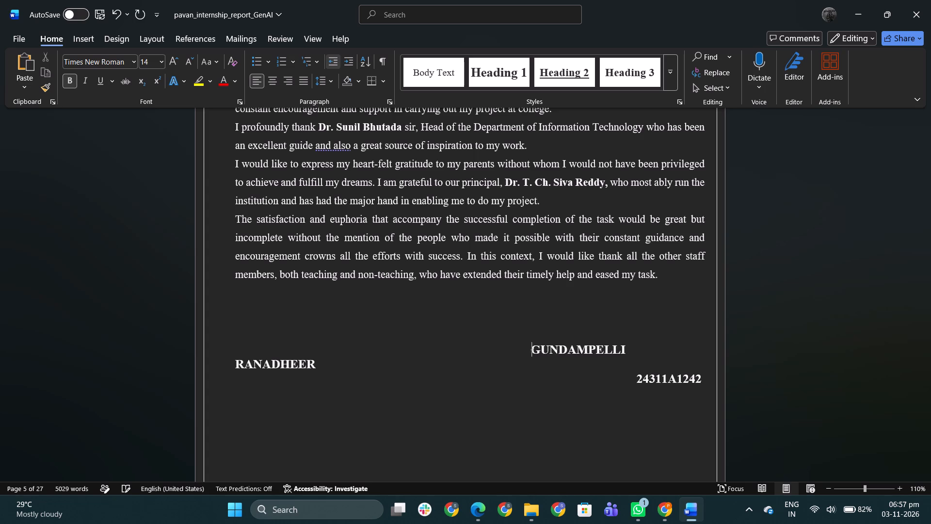
{"action": "key", "text": "BackSpace"}
{"action": "key", "text": "BackSpace"}
{"action": "key", "text": "BackSpace"}
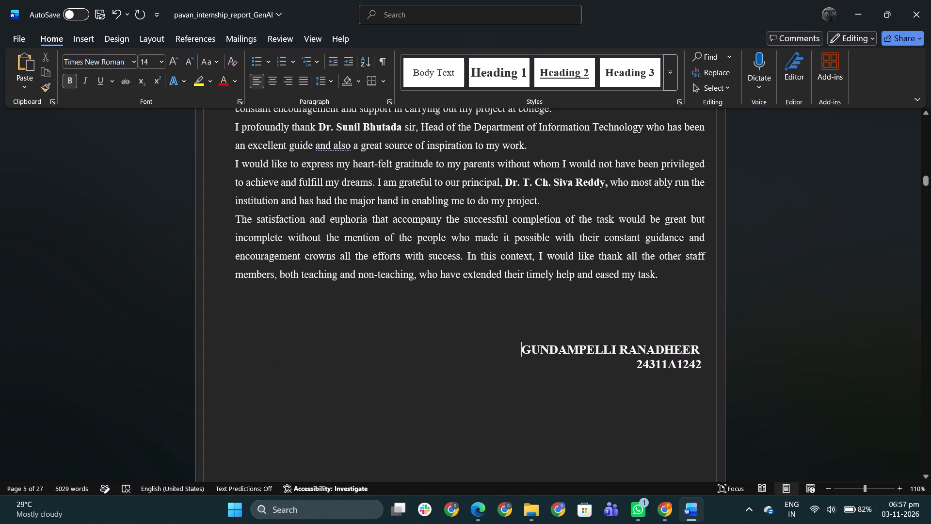
Save a PDF copy of the report in the Downloads folder under its current file name.
{"action": "scroll", "coordinate": [469, 405], "scroll_direction": "down", "scroll_amount": 2}
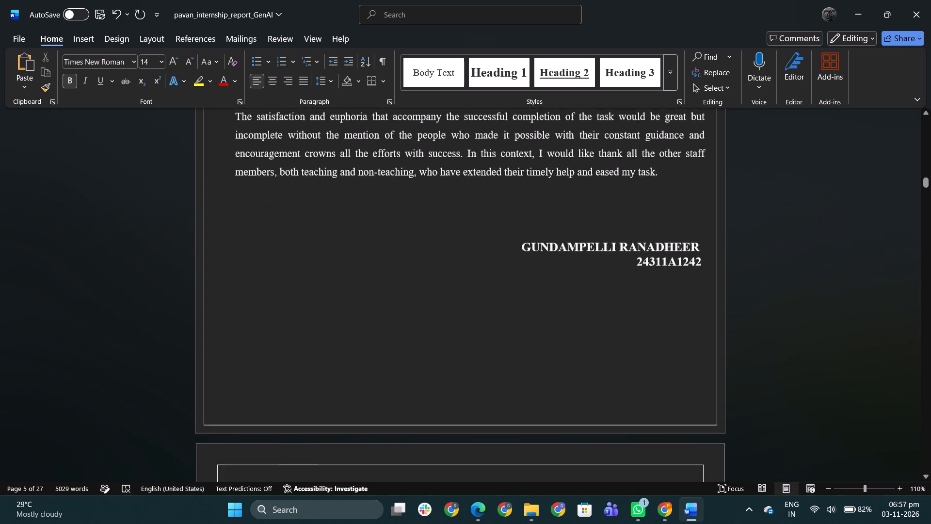
{"action": "scroll", "coordinate": [469, 405], "scroll_direction": "down", "scroll_amount": 4}
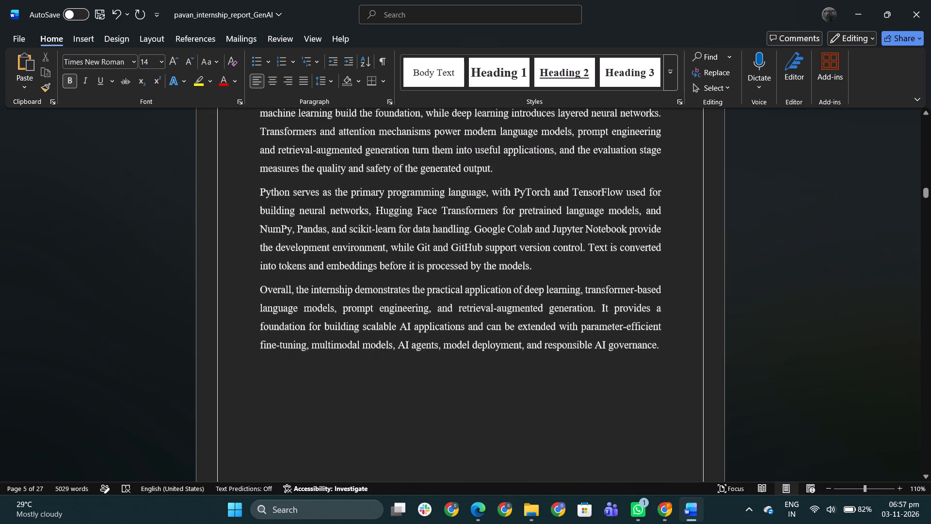
{"action": "scroll", "coordinate": [469, 405], "scroll_direction": "down", "scroll_amount": 3}
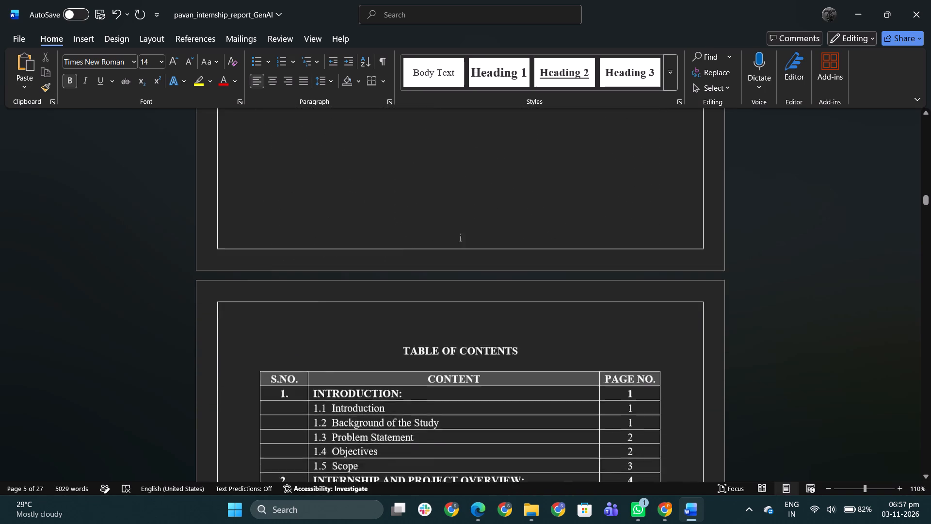
{"action": "scroll", "coordinate": [469, 405], "scroll_direction": "down", "scroll_amount": 1}
{"action": "left_click", "coordinate": [8, 37]}
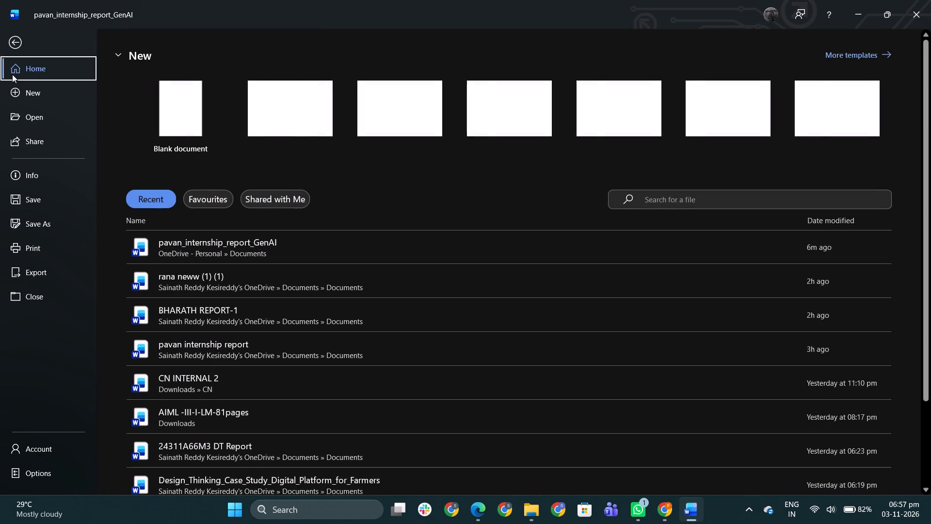
{"action": "left_click", "coordinate": [46, 221]}
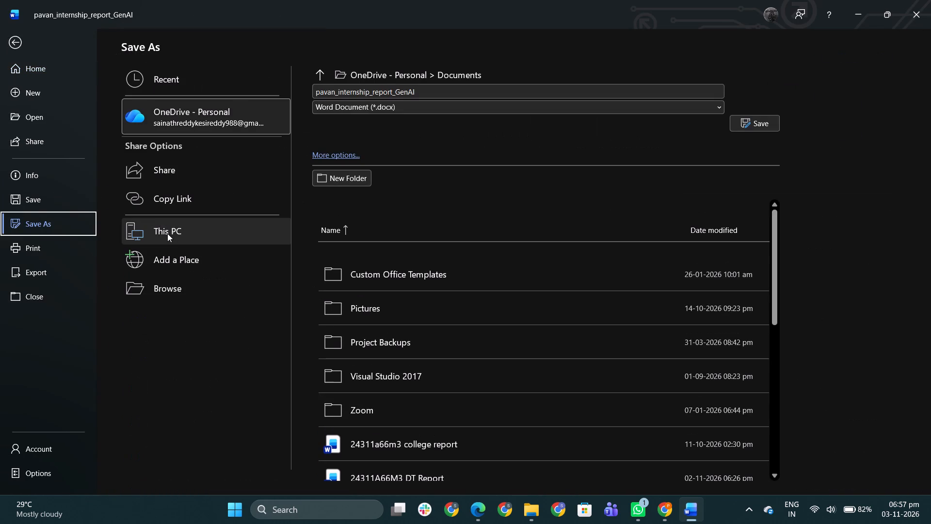
{"action": "double_click", "coordinate": [167, 233]}
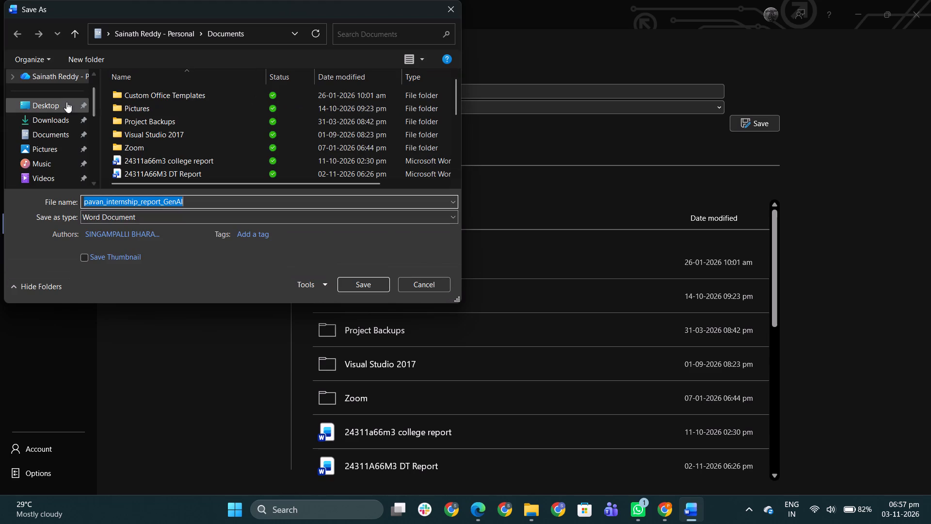
{"action": "left_click", "coordinate": [49, 115]}
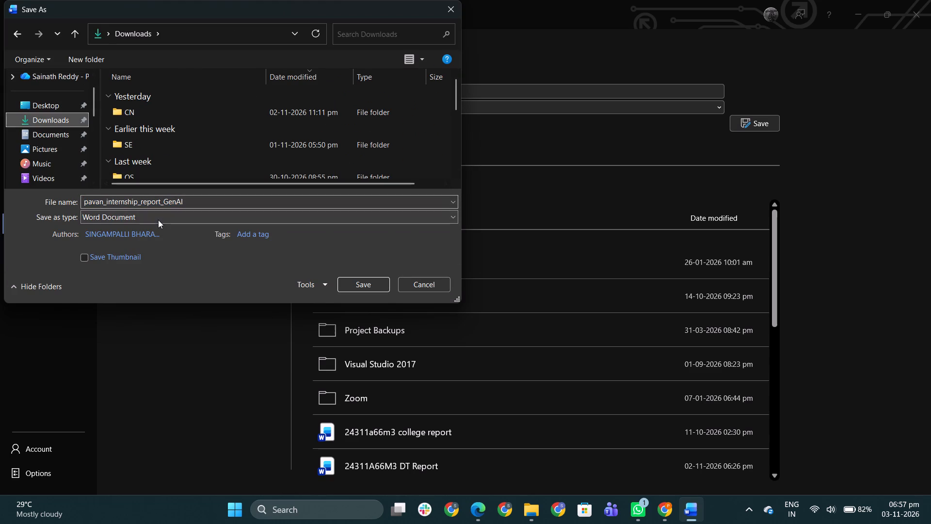
{"action": "left_click", "coordinate": [158, 220]}
{"action": "left_click", "coordinate": [107, 286]}
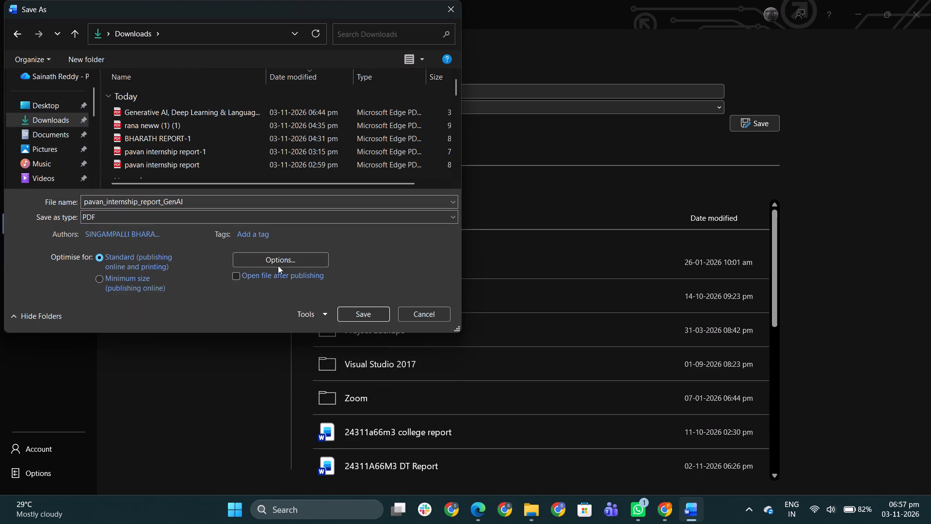
{"action": "left_click", "coordinate": [358, 310]}
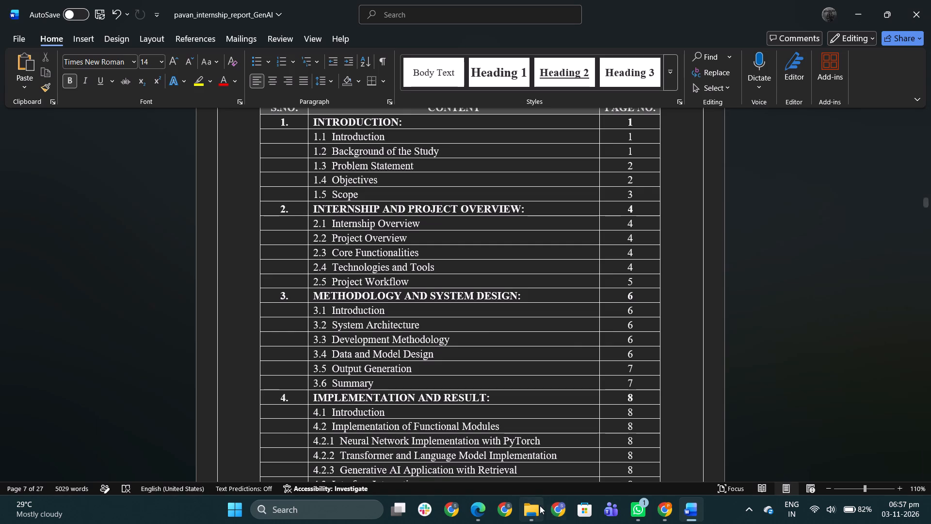
In File Explorer's Downloads folder, delete today's five older PDFs, keeping only the newly exported report PDF.
{"action": "left_click", "coordinate": [540, 506]}
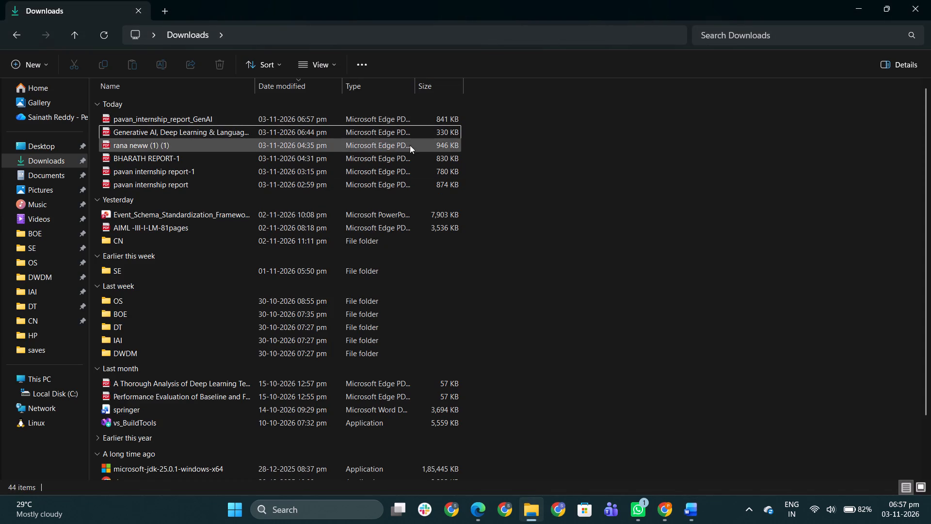
{"action": "left_click_drag", "start_coordinate": [472, 127], "coordinate": [383, 184]}
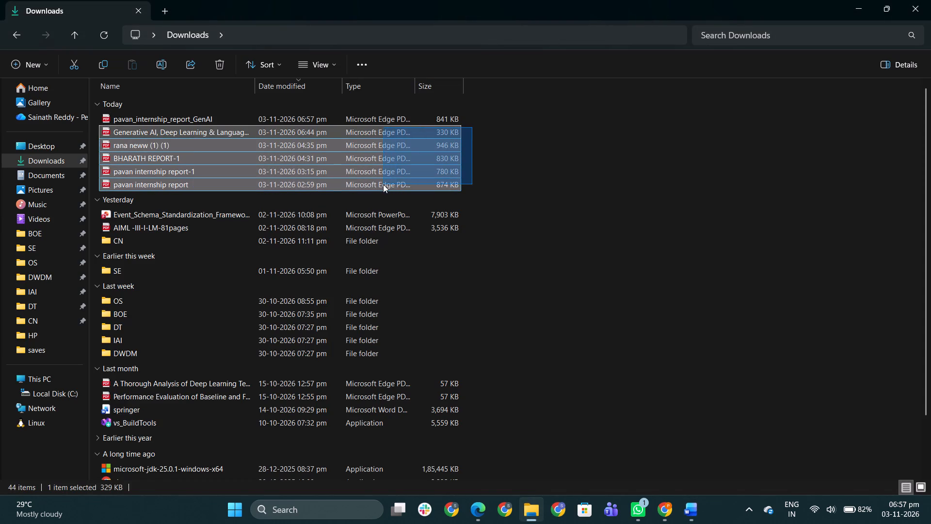
{"action": "left_click_drag", "start_coordinate": [383, 184], "coordinate": [383, 185]}
{"action": "key", "text": "Delete"}
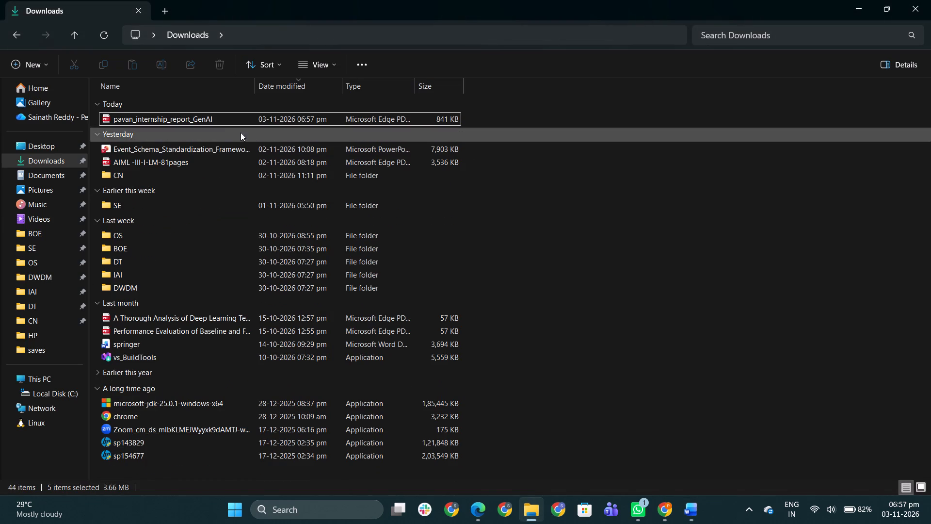
Open the pavan_internship_report_GenAI PDF in Edge and close the old internship certificate PDF.
{"action": "double_click", "coordinate": [213, 120]}
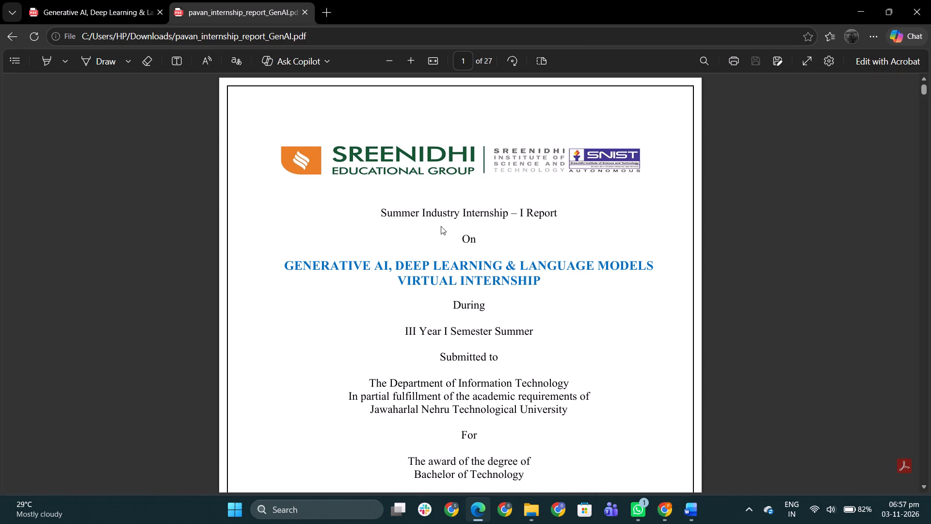
{"action": "left_click", "coordinate": [160, 11]}
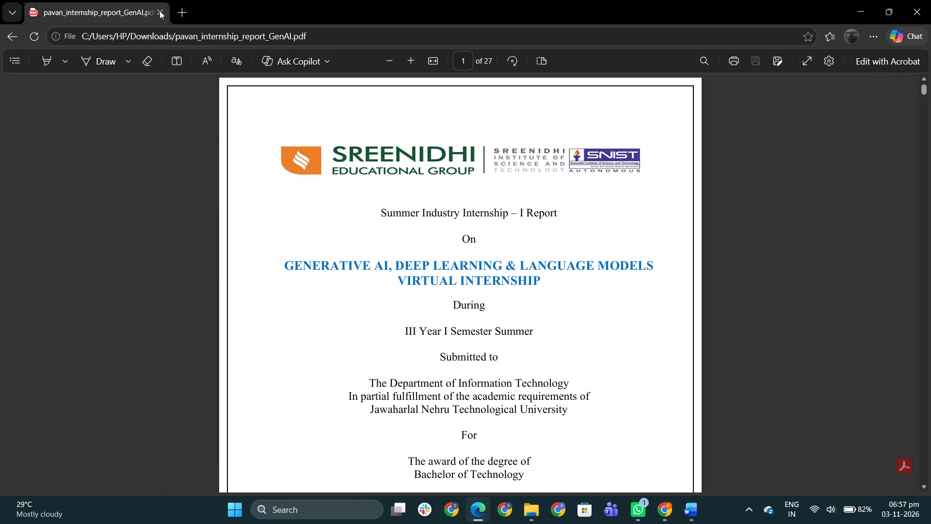
Check the cover page and the department certificate page of the exported report PDF for correct student details and layout.
{"action": "scroll", "coordinate": [369, 238], "scroll_direction": "down", "scroll_amount": 3}
{"action": "scroll", "coordinate": [369, 238], "scroll_direction": "up", "scroll_amount": 2}
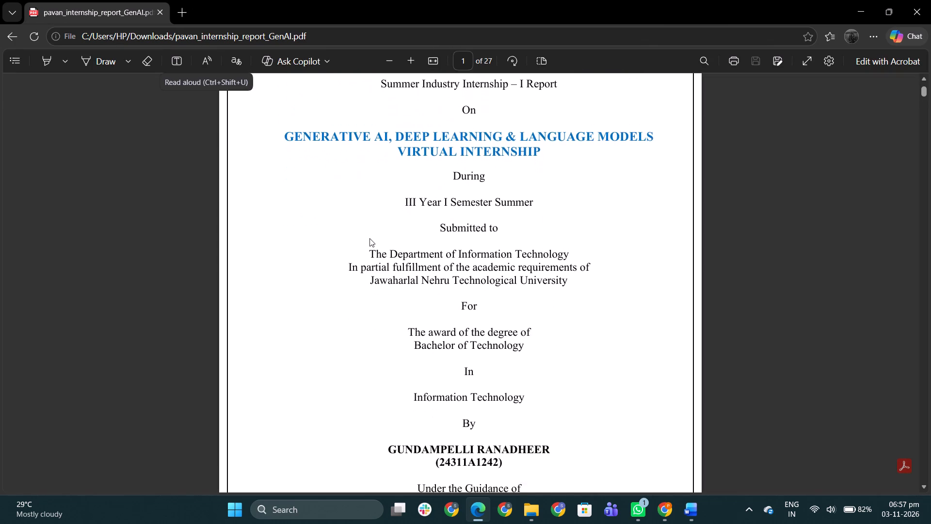
{"action": "scroll", "coordinate": [369, 238], "scroll_direction": "up", "scroll_amount": 3}
{"action": "scroll", "coordinate": [397, 347], "scroll_direction": "down", "scroll_amount": 3}
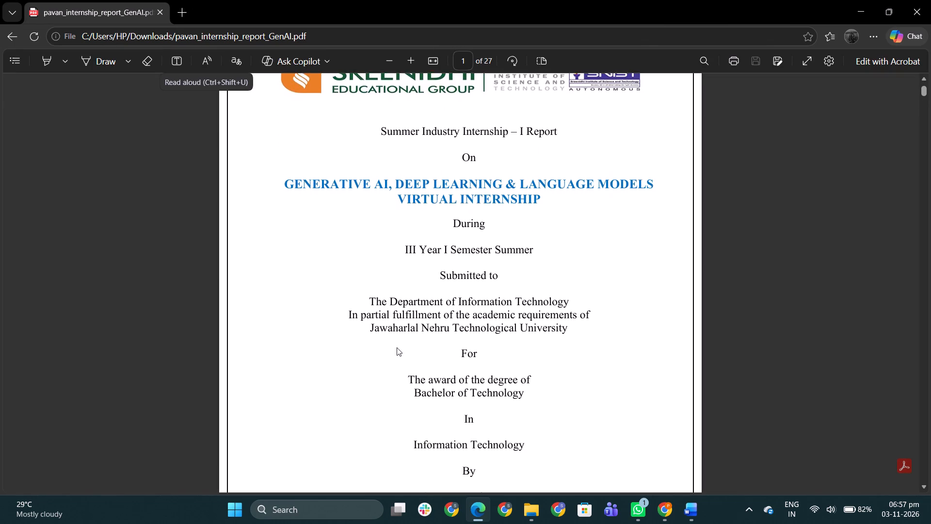
{"action": "scroll", "coordinate": [397, 347], "scroll_direction": "down", "scroll_amount": 4}
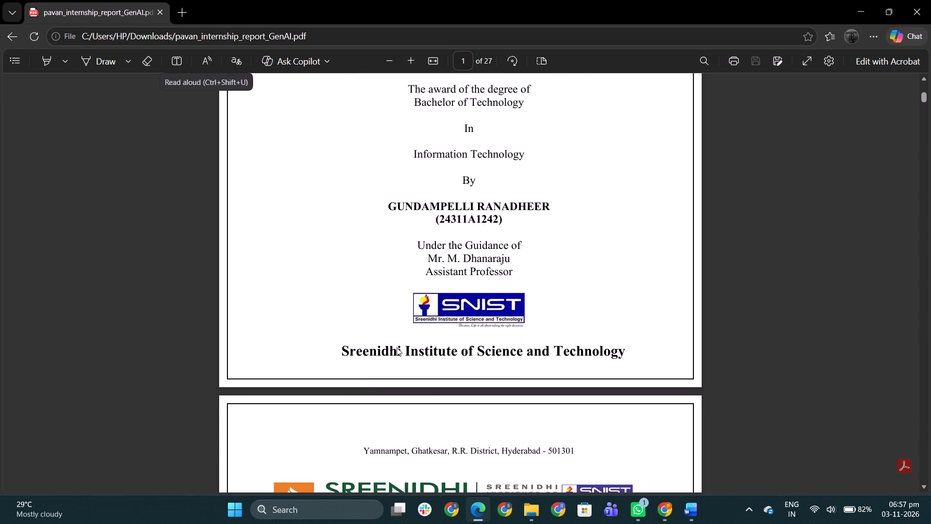
{"action": "scroll", "coordinate": [397, 347], "scroll_direction": "down", "scroll_amount": 3}
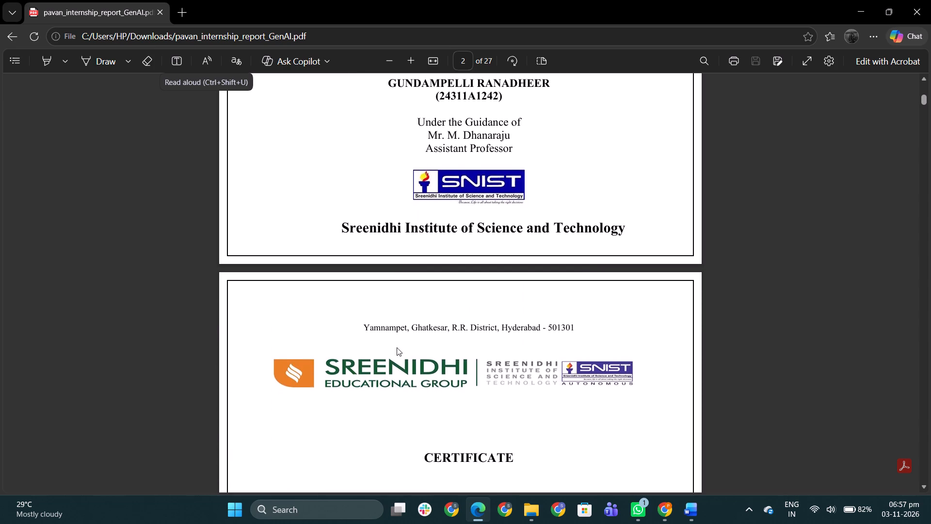
{"action": "scroll", "coordinate": [397, 347], "scroll_direction": "down", "scroll_amount": 5}
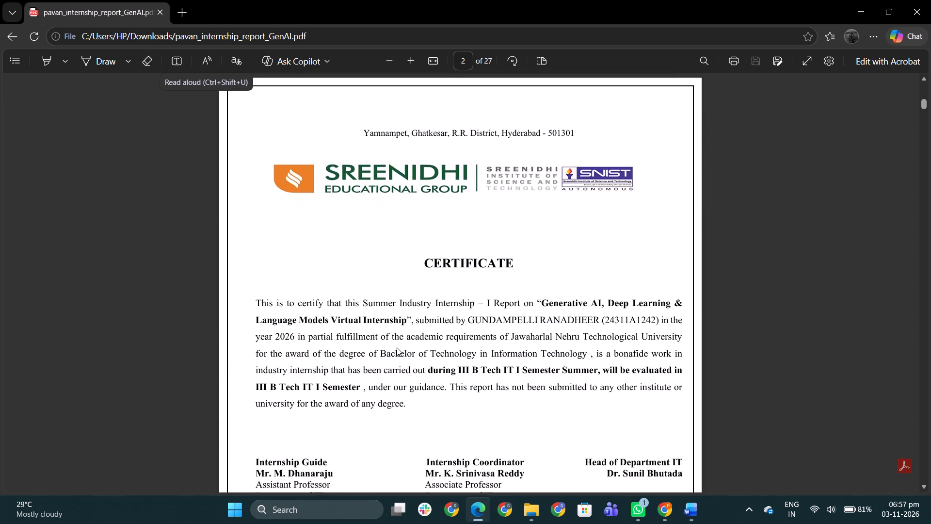
{"action": "scroll", "coordinate": [397, 347], "scroll_direction": "down", "scroll_amount": 3}
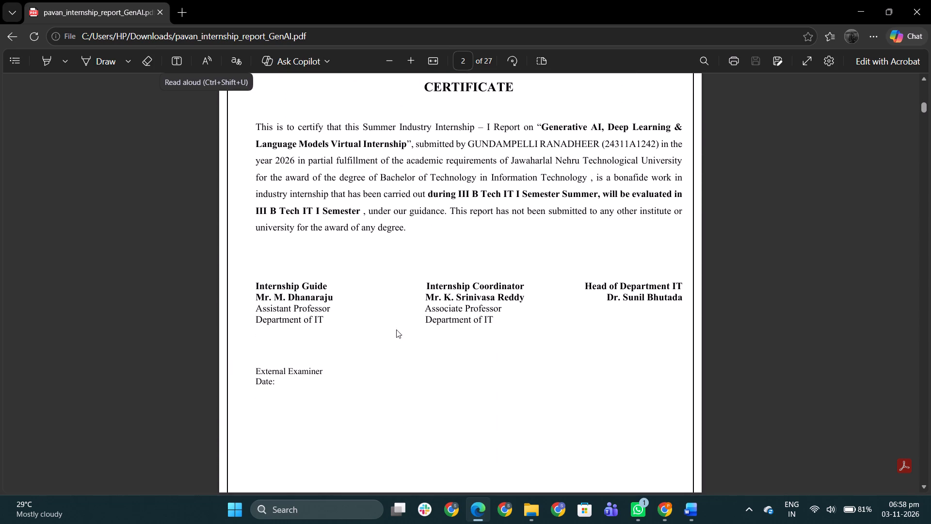
{"action": "scroll", "coordinate": [418, 361], "scroll_direction": "down", "scroll_amount": 1}
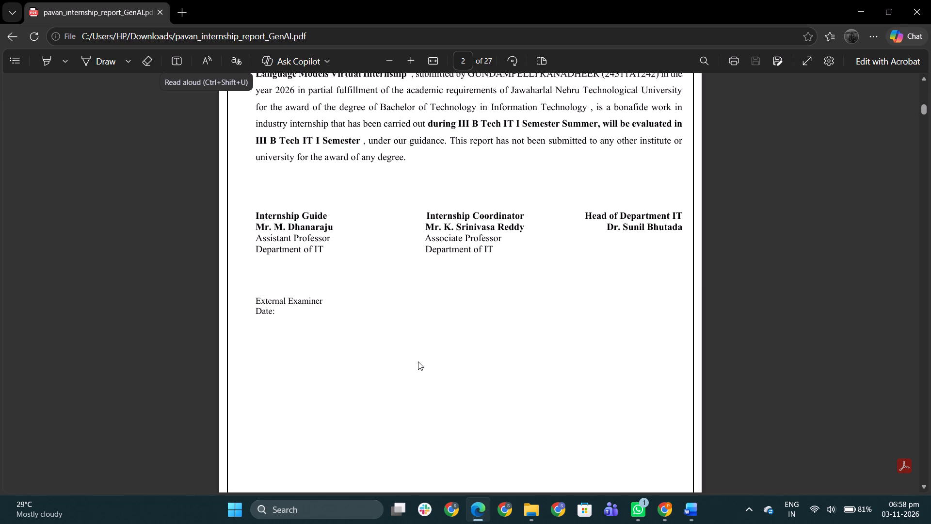
{"action": "scroll", "coordinate": [418, 361], "scroll_direction": "down", "scroll_amount": 1}
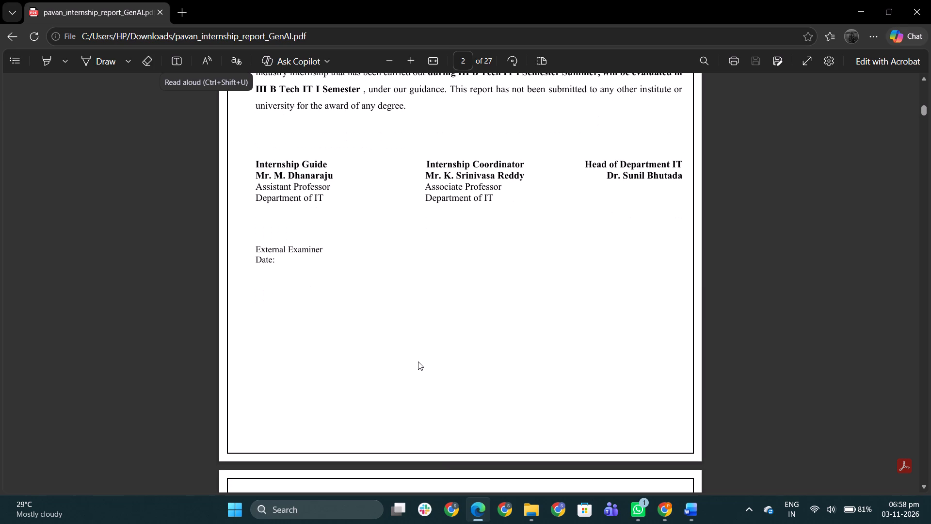
{"action": "scroll", "coordinate": [418, 361], "scroll_direction": "down", "scroll_amount": 1}
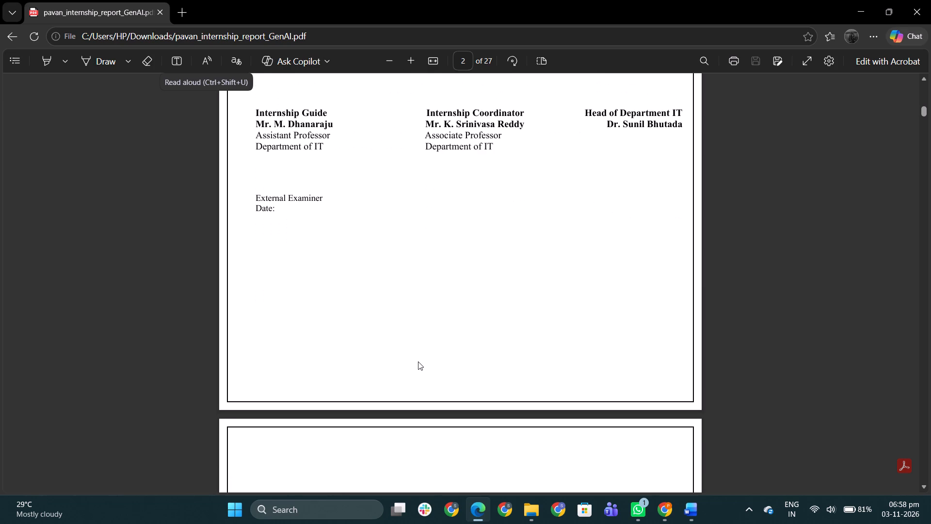
{"action": "scroll", "coordinate": [418, 361], "scroll_direction": "down", "scroll_amount": 1}
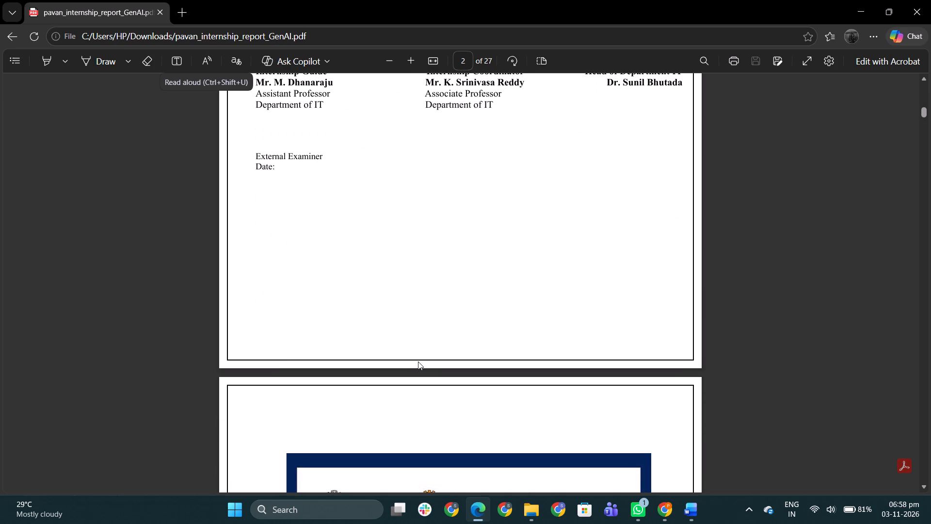
Examine the virtual internship certificate page and the Declaration page, including the student's name and roll number signature lines.
{"action": "scroll", "coordinate": [418, 361], "scroll_direction": "down", "scroll_amount": 6}
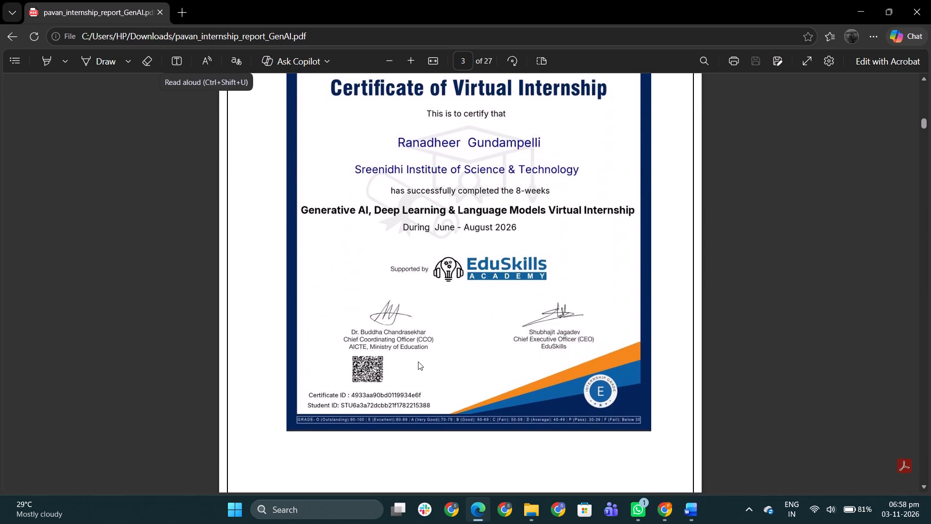
{"action": "scroll", "coordinate": [418, 361], "scroll_direction": "down", "scroll_amount": 3}
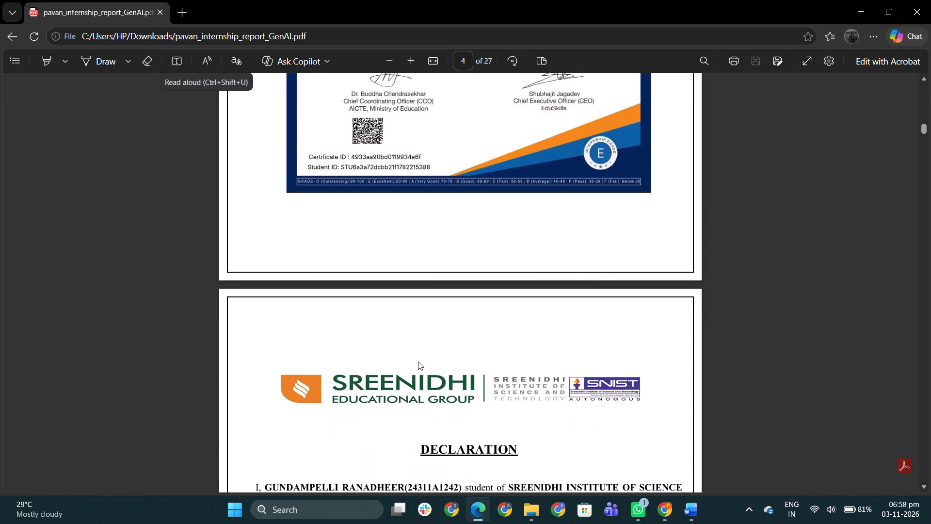
{"action": "scroll", "coordinate": [418, 361], "scroll_direction": "down", "scroll_amount": 4}
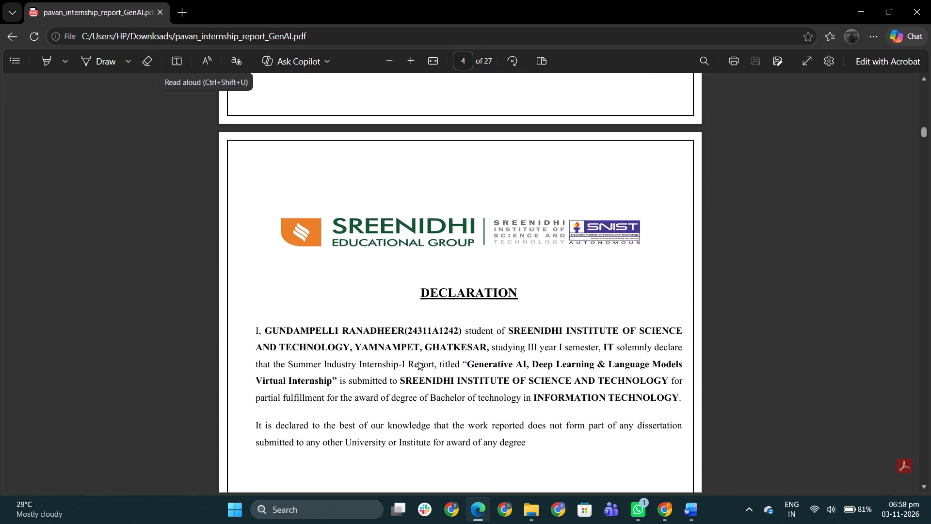
{"action": "scroll", "coordinate": [418, 361], "scroll_direction": "down", "scroll_amount": 4}
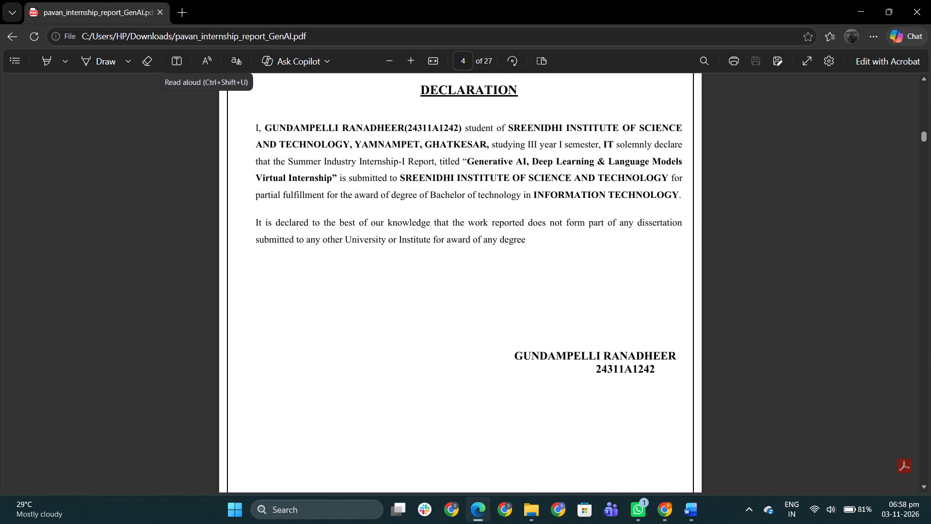
In Word, remove the leading spaces before the roll number below the Acknowledgement, keeping it on its own line under the full name.
{"action": "left_click", "coordinate": [690, 504]}
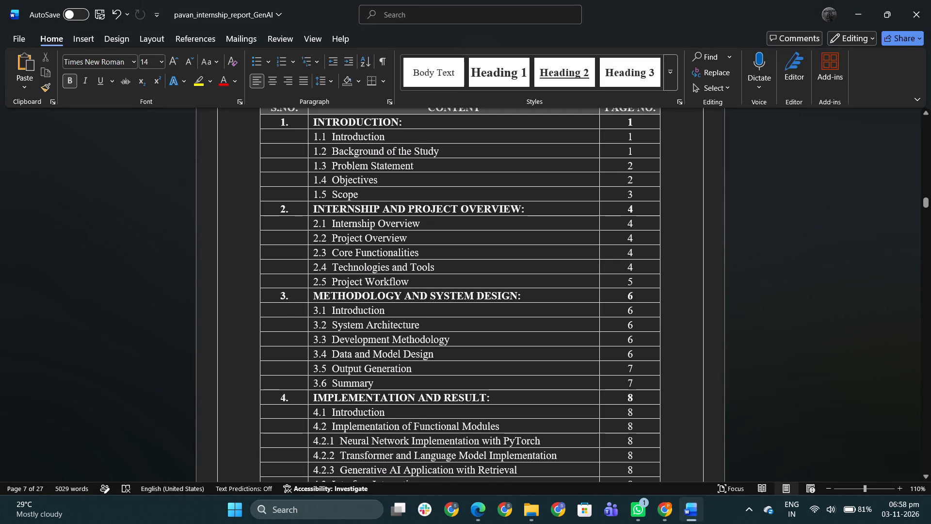
{"action": "scroll", "coordinate": [510, 281], "scroll_direction": "up", "scroll_amount": 8}
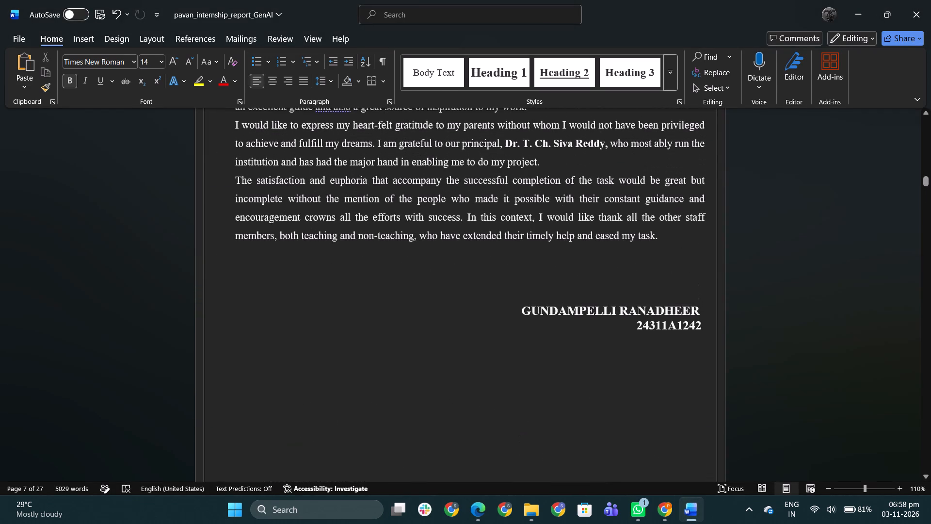
{"action": "left_click", "coordinate": [632, 325]}
{"action": "key", "text": "space"}
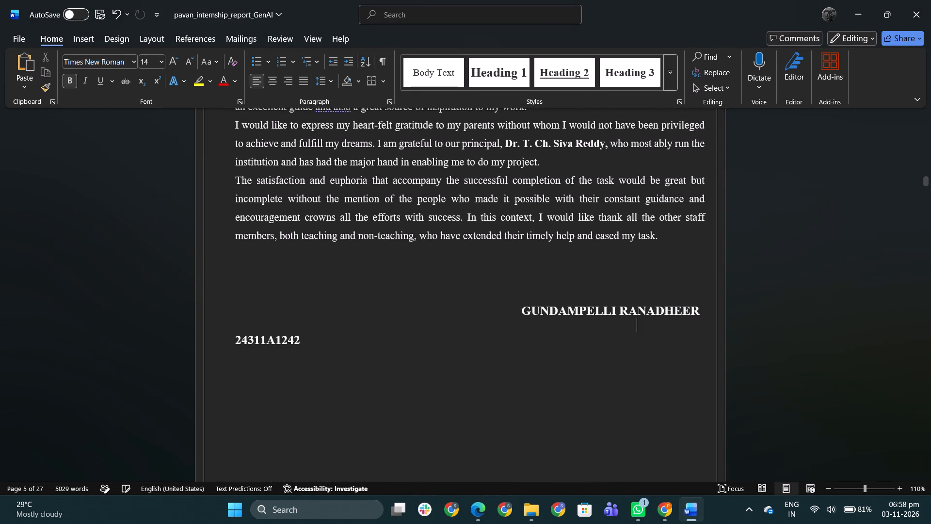
{"action": "key", "text": "BackSpace"}
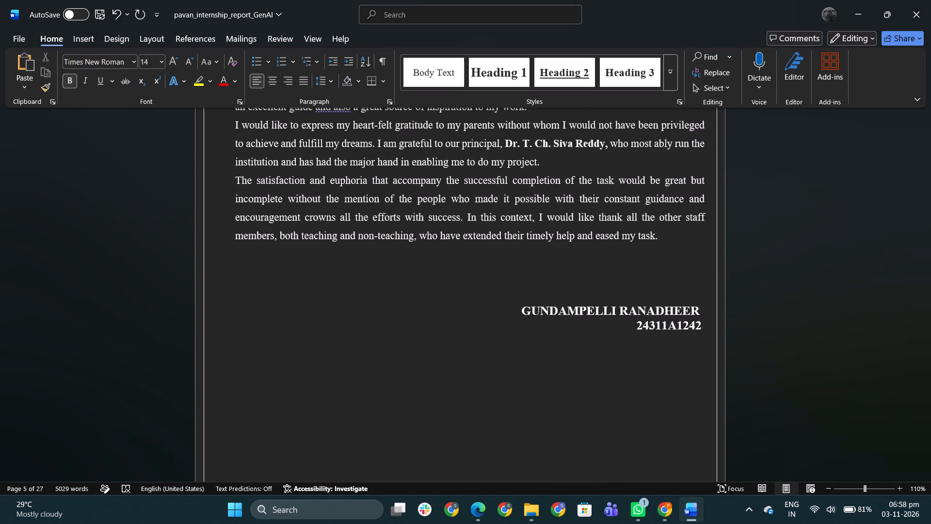
{"action": "key", "text": "Right"}
{"action": "key", "text": "BackSpace"}
{"action": "key", "text": "BackSpace"}
{"action": "key", "text": "BackSpace"}
{"action": "key", "text": "BackSpace"}
{"action": "key", "text": "BackSpace"}
{"action": "key", "text": "BackSpace"}
{"action": "key", "text": "BackSpace"}
{"action": "key", "text": "BackSpace"}
{"action": "key", "text": "BackSpace"}
{"action": "key", "text": "BackSpace"}
{"action": "key", "text": "BackSpace"}
{"action": "key", "text": "BackSpace"}
{"action": "key", "text": "BackSpace"}
{"action": "key", "text": "BackSpace"}
{"action": "key", "text": "BackSpace"}
{"action": "key", "text": "BackSpace"}
{"action": "key", "text": "BackSpace"}
{"action": "key", "text": "BackSpace"}
{"action": "key", "text": "BackSpace"}
{"action": "key", "text": "BackSpace"}
{"action": "key", "text": "BackSpace"}
{"action": "key", "text": "BackSpace"}
{"action": "key", "text": "BackSpace"}
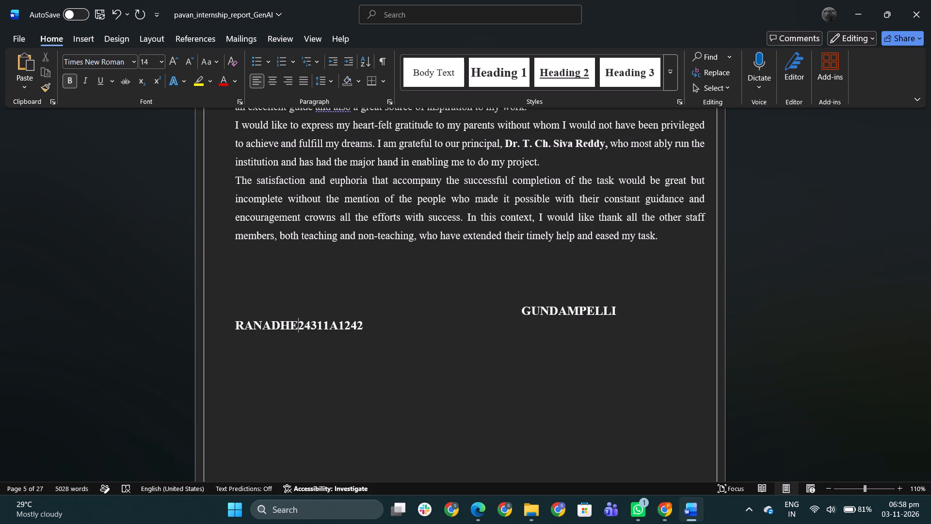
{"action": "key", "text": "ctrl+z"}
{"action": "key", "text": "ctrl+z"}
{"action": "key", "text": "ctrl+z"}
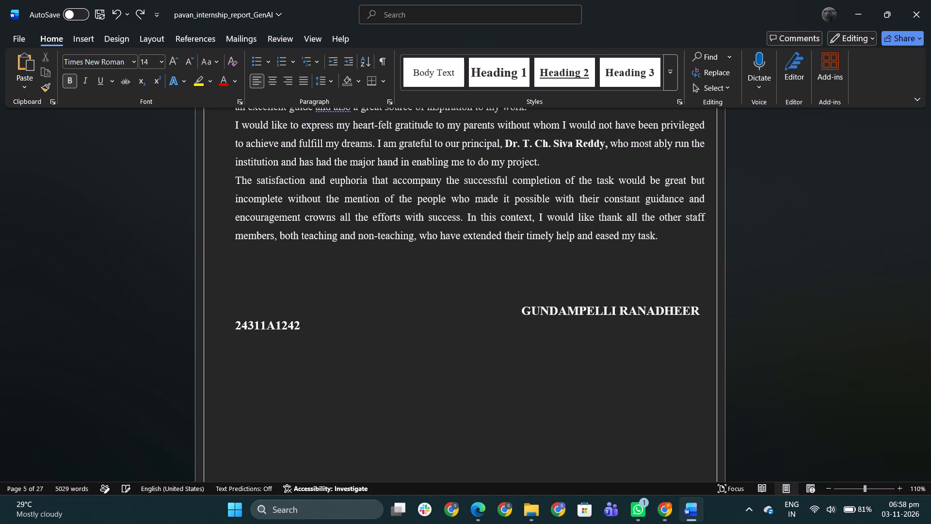
{"action": "key", "text": "BackSpace"}
{"action": "key", "text": "Return"}
Right-align the roll number line below the Acknowledgement and save the report document.
{"action": "left_click", "coordinate": [291, 81]}
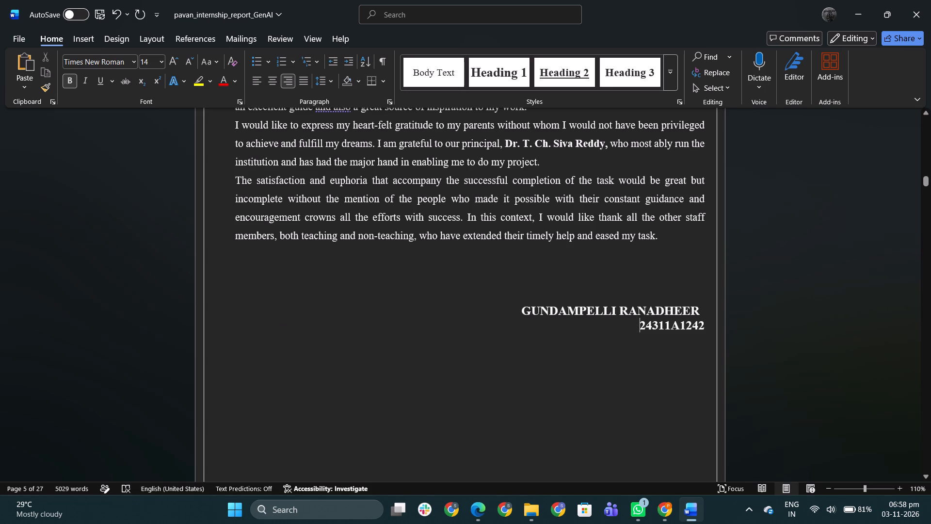
{"action": "key", "text": "ctrl+s"}
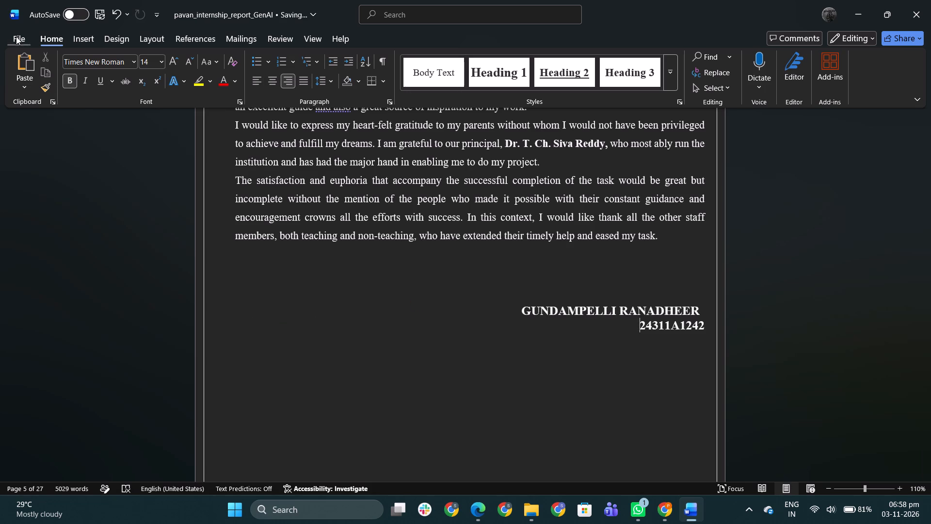
Save the report as a PDF in Downloads under the name pavan_internship_report_GenAI, replacing the existing PDF.
{"action": "left_click", "coordinate": [14, 35]}
{"action": "left_click", "coordinate": [35, 222]}
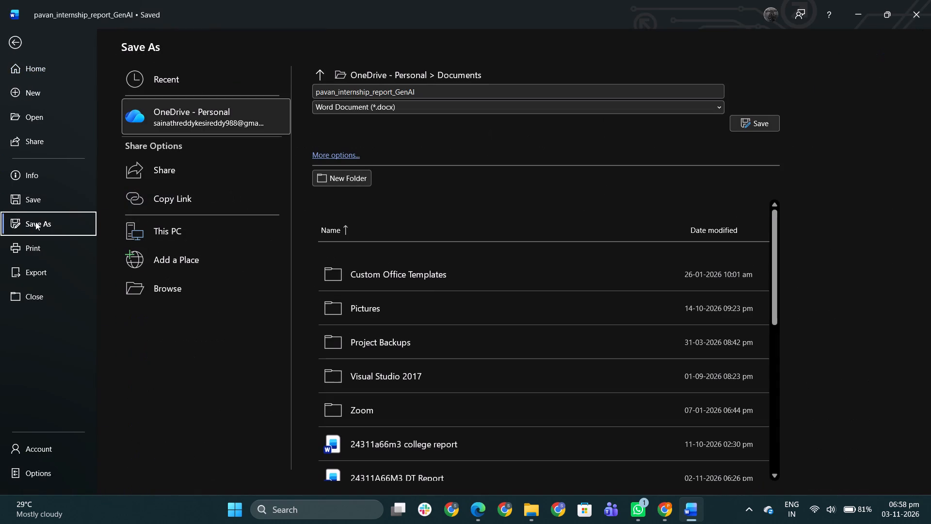
{"action": "double_click", "coordinate": [146, 230]}
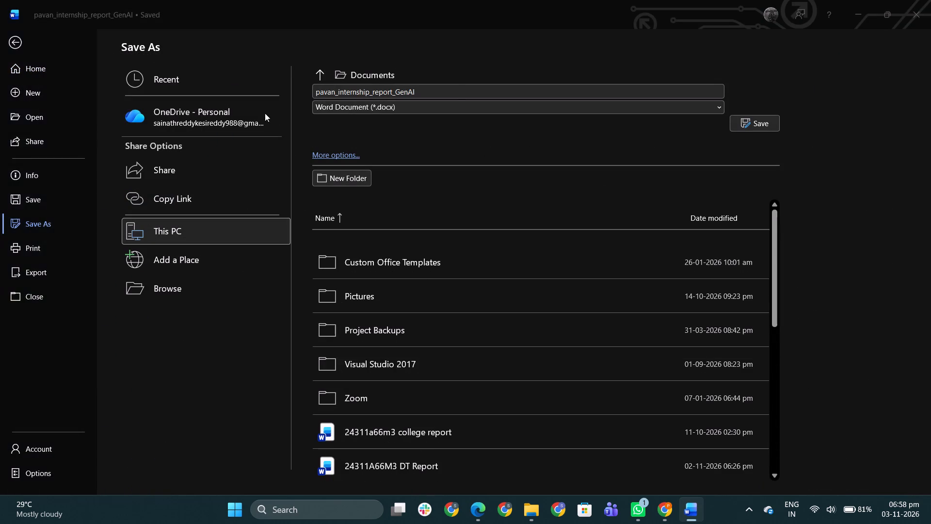
{"action": "left_click", "coordinate": [49, 117]}
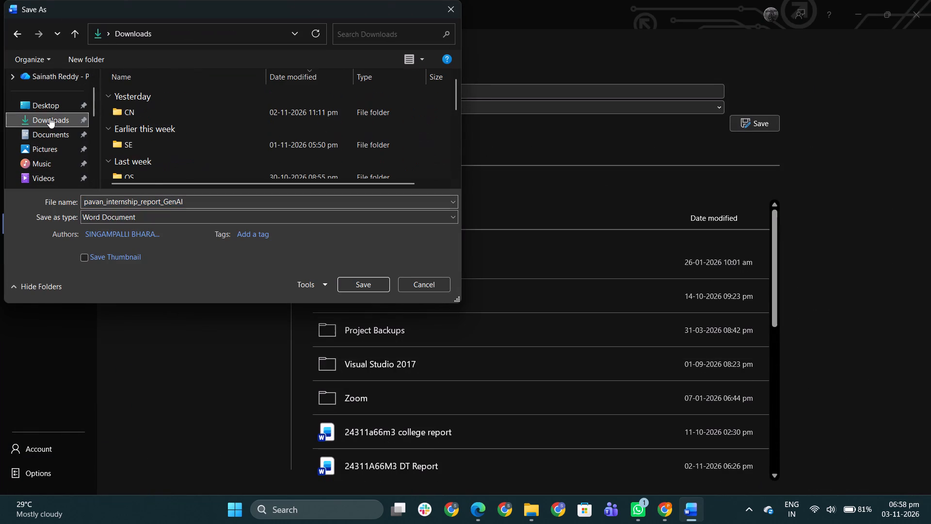
{"action": "left_click", "coordinate": [161, 222]}
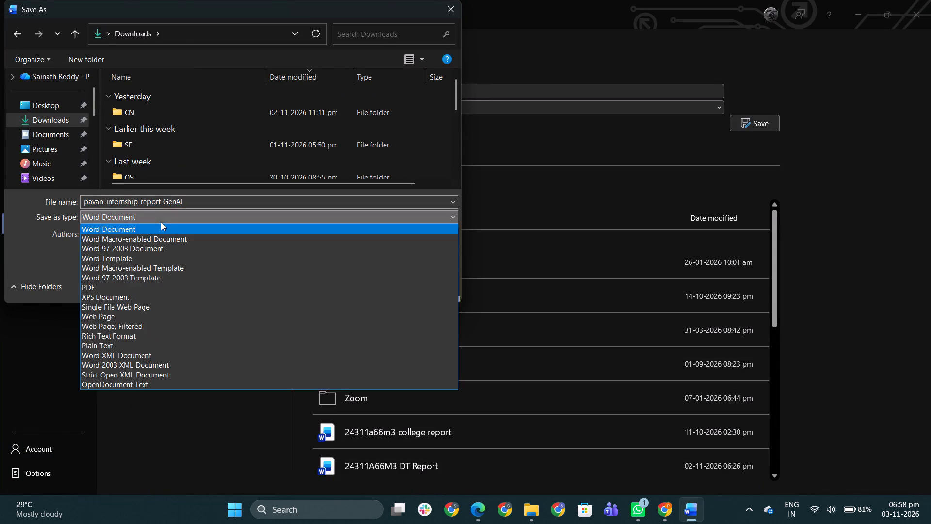
{"action": "left_click", "coordinate": [98, 285]}
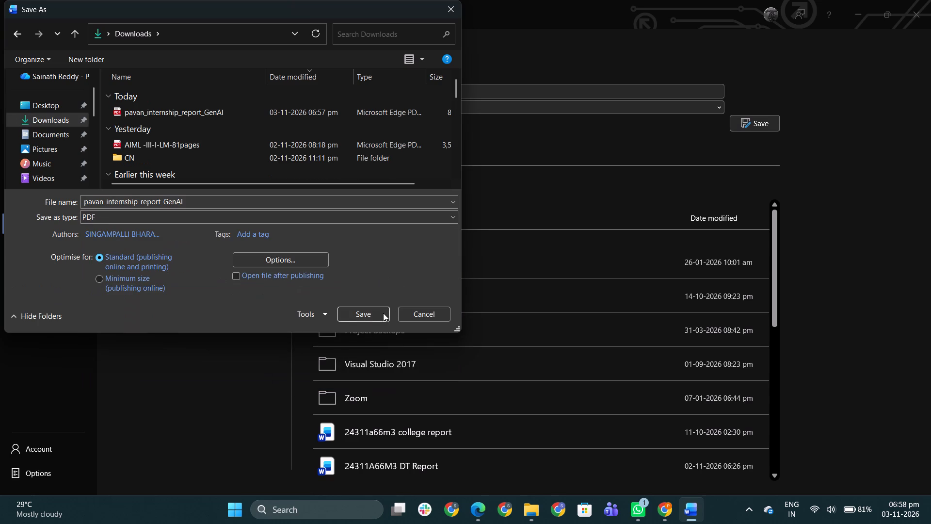
{"action": "left_click", "coordinate": [363, 315]}
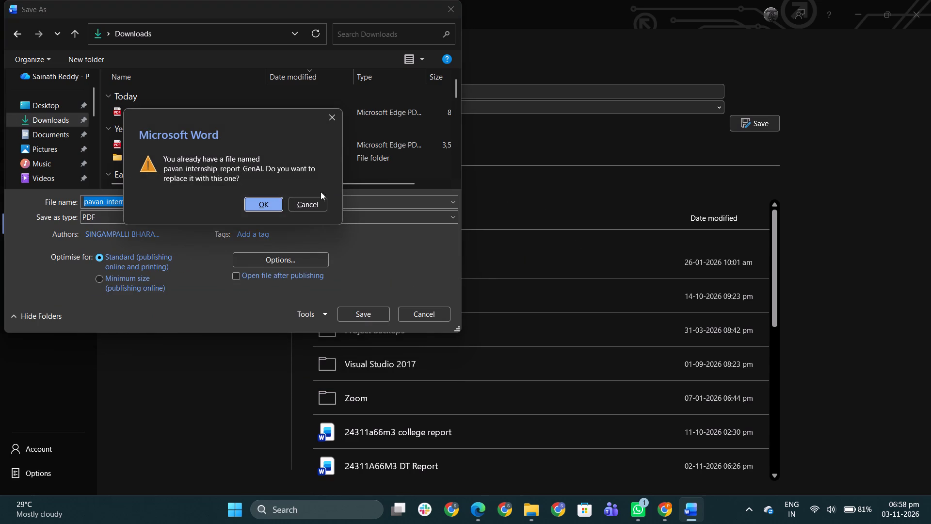
{"action": "left_click", "coordinate": [269, 202]}
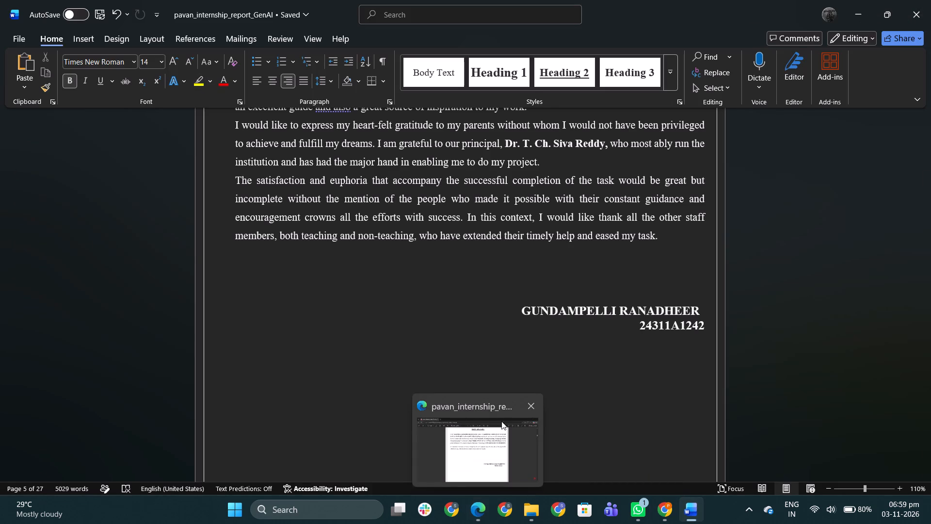
Close the outdated report PDF in Edge and open the newly exported pavan_internship_report_GenAI PDF from the Downloads folder.
{"action": "left_click", "coordinate": [532, 405]}
{"action": "left_click", "coordinate": [526, 518]}
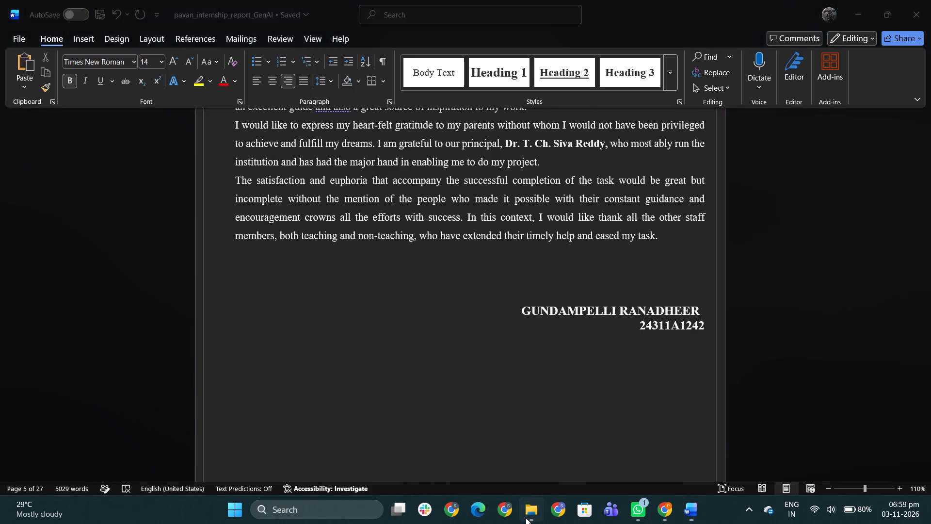
{"action": "double_click", "coordinate": [131, 116]}
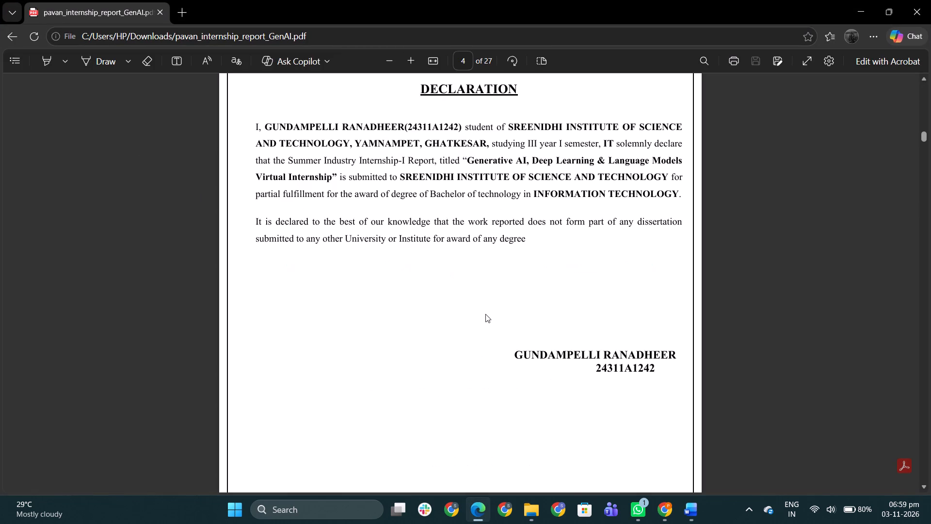
Review the cover and certificate pages of the re-exported PDF, and close it.
{"action": "scroll", "coordinate": [485, 314], "scroll_direction": "up", "scroll_amount": 15}
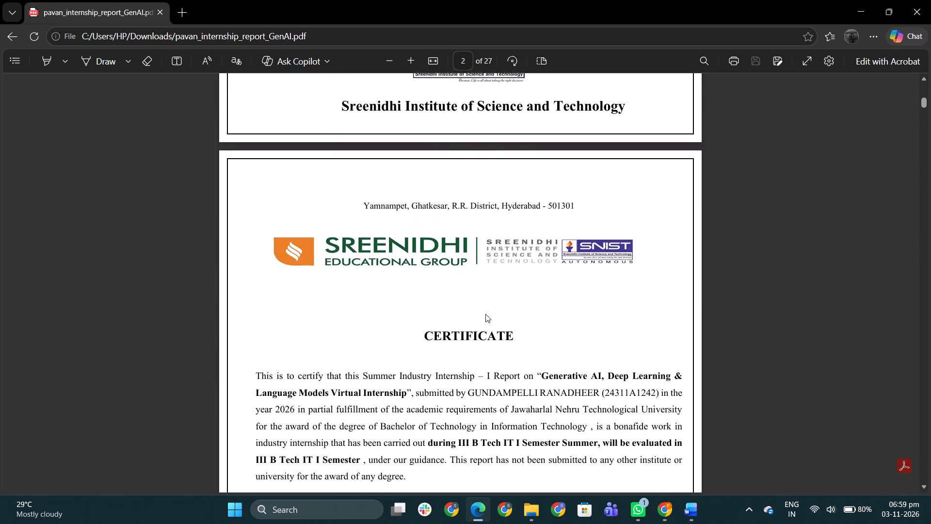
{"action": "scroll", "coordinate": [485, 314], "scroll_direction": "up", "scroll_amount": 13}
{"action": "scroll", "coordinate": [514, 368], "scroll_direction": "down", "scroll_amount": 5}
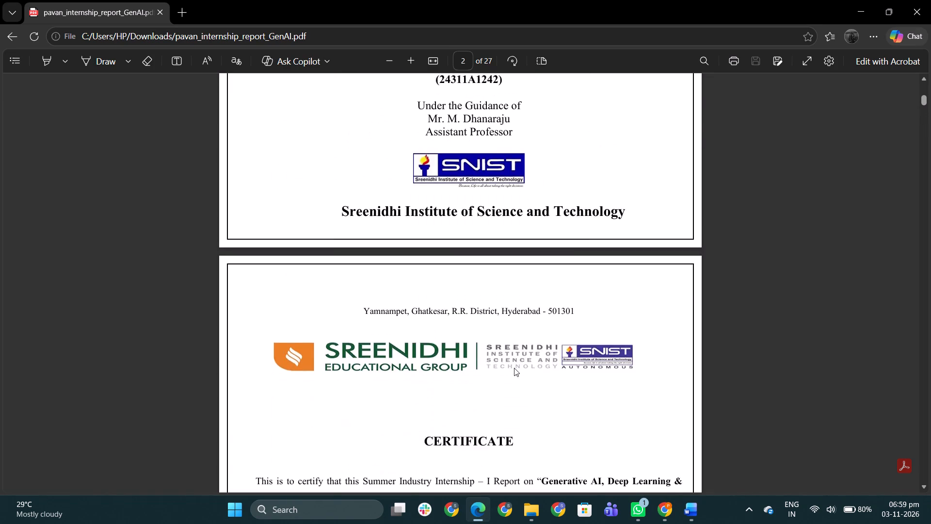
{"action": "scroll", "coordinate": [514, 368], "scroll_direction": "down", "scroll_amount": 3}
{"action": "left_click", "coordinate": [164, 16]}
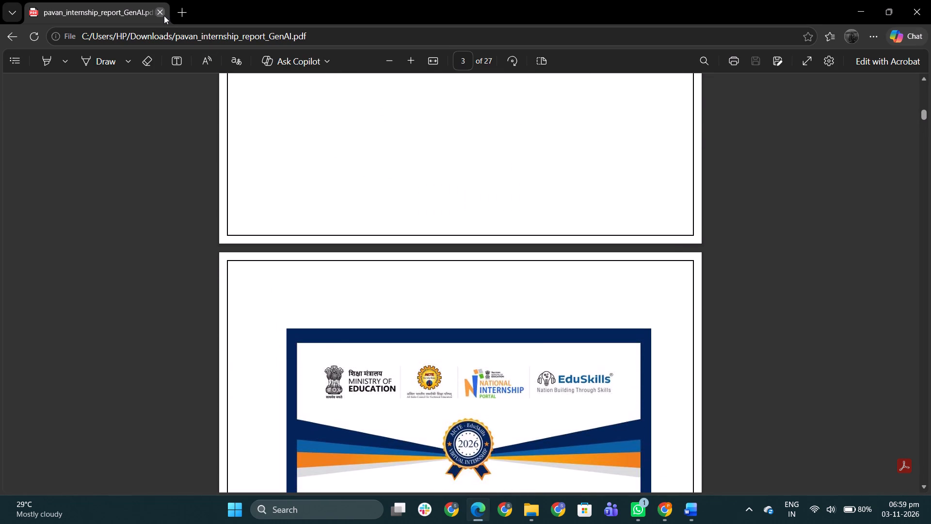
Reopen the pavan_internship_report_GenAI PDF from Downloads and examine the signature alignment on the Acknowledgement page.
{"action": "double_click", "coordinate": [128, 121]}
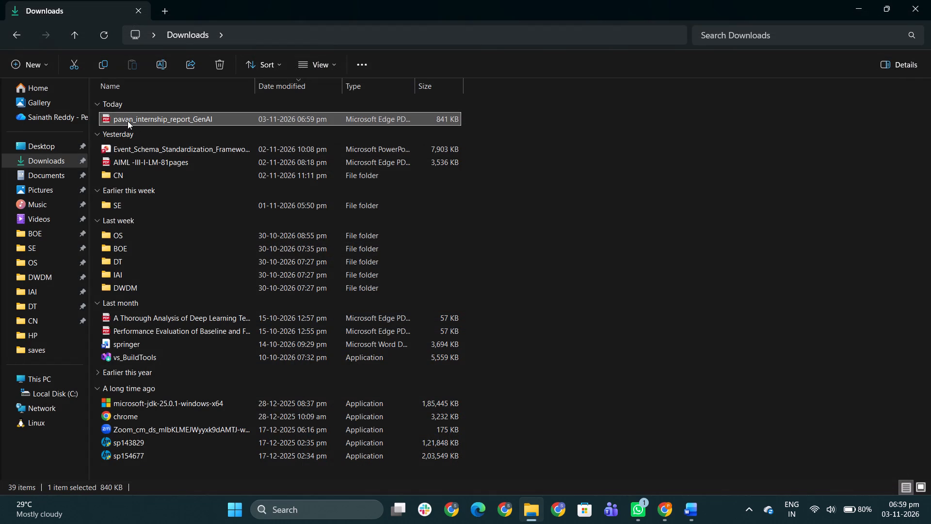
{"action": "scroll", "coordinate": [396, 316], "scroll_direction": "down", "scroll_amount": 3}
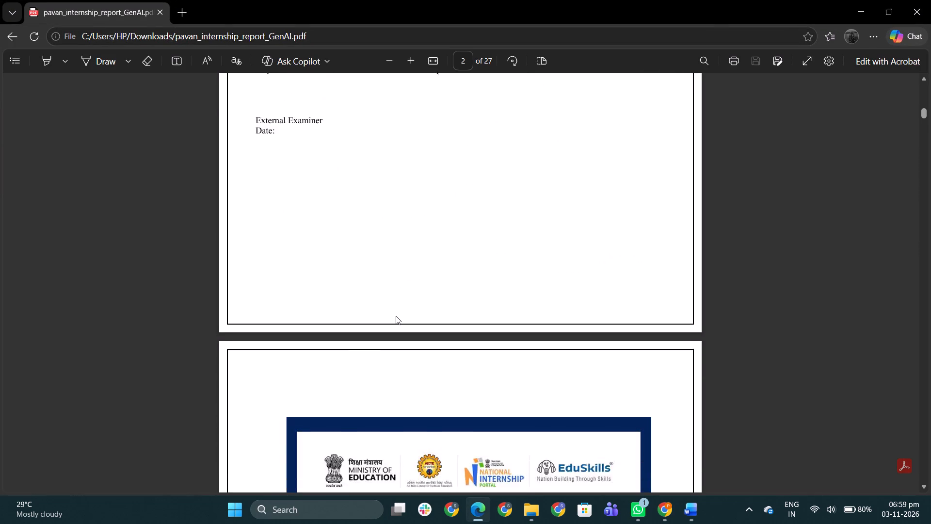
{"action": "scroll", "coordinate": [396, 316], "scroll_direction": "down", "scroll_amount": 7}
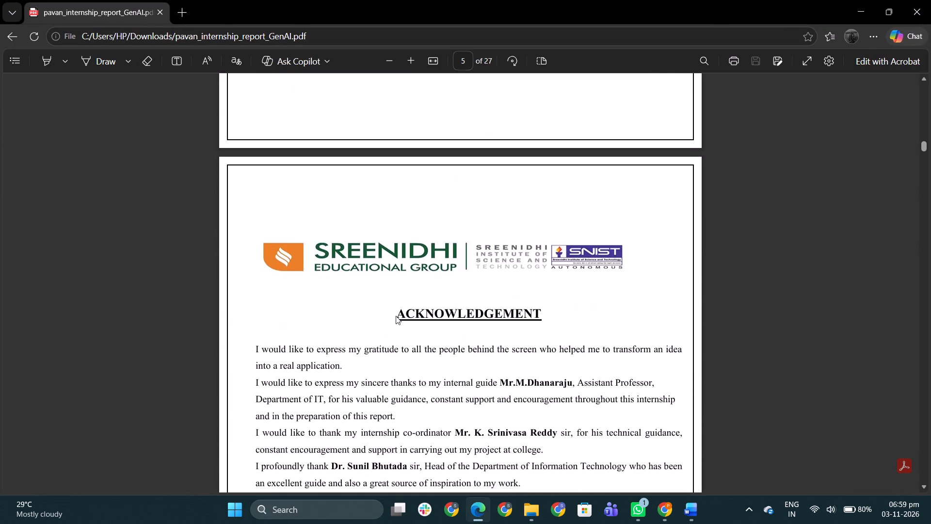
{"action": "scroll", "coordinate": [396, 316], "scroll_direction": "down", "scroll_amount": 5}
{"action": "scroll", "coordinate": [601, 410], "scroll_direction": "down", "scroll_amount": 1}
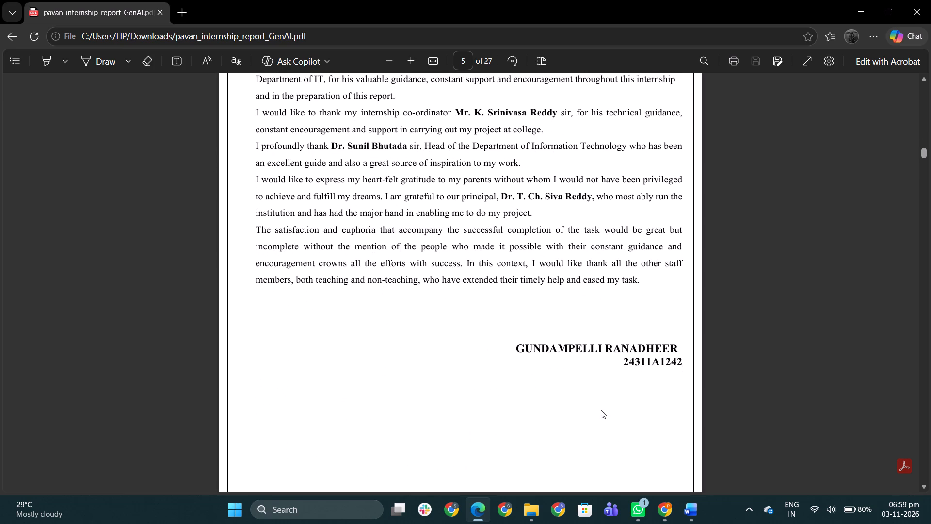
{"action": "scroll", "coordinate": [601, 410], "scroll_direction": "down", "scroll_amount": 3}
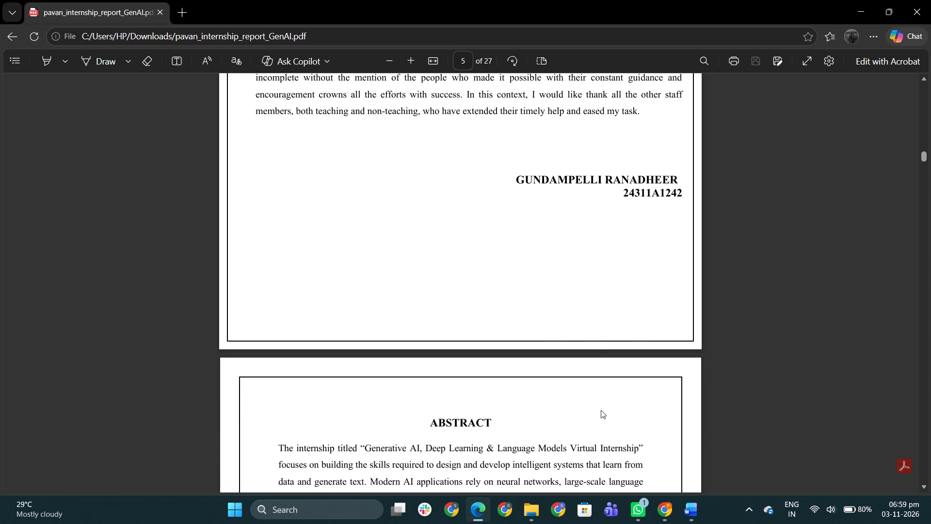
In the Word report, right-align the student name line below the Acknowledgement, flush with the roll number, and save the document.
{"action": "left_click", "coordinate": [693, 516]}
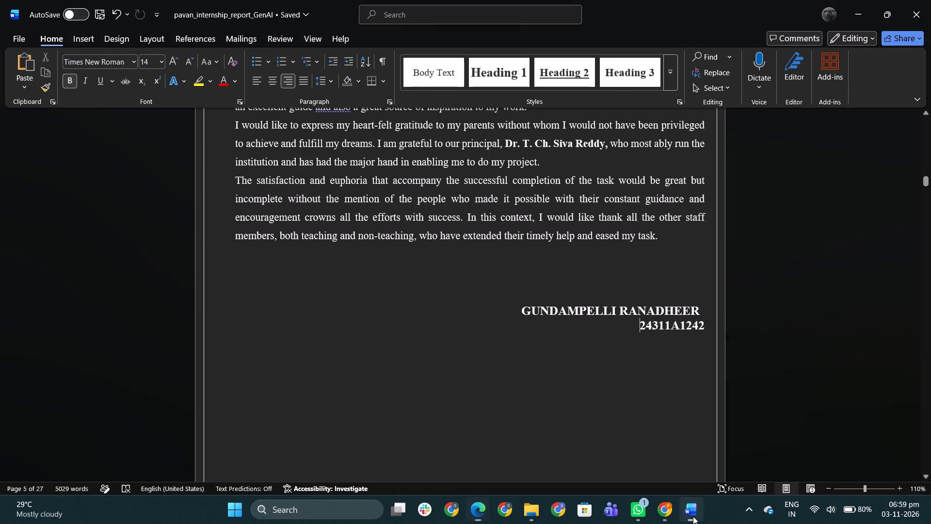
{"action": "left_click", "coordinate": [522, 308]}
{"action": "key", "text": "space"}
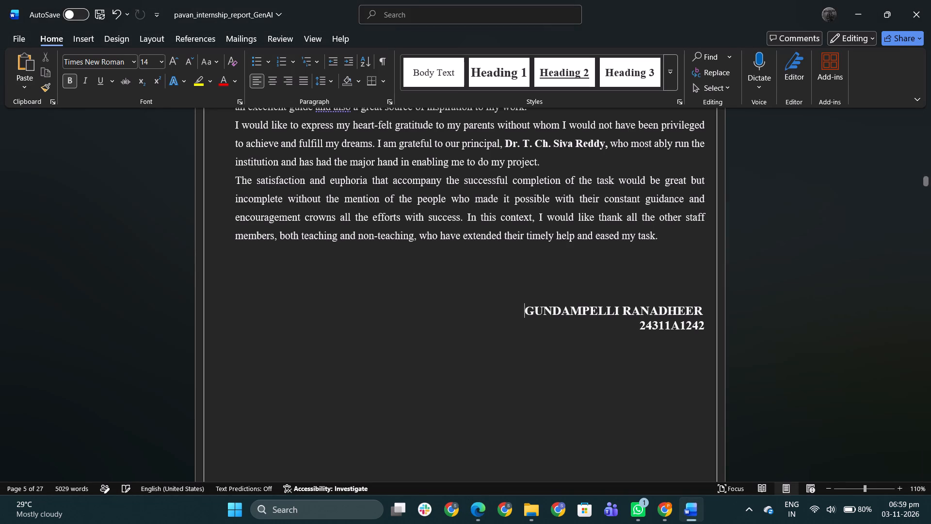
{"action": "key", "text": "space"}
{"action": "key", "text": "BackSpace"}
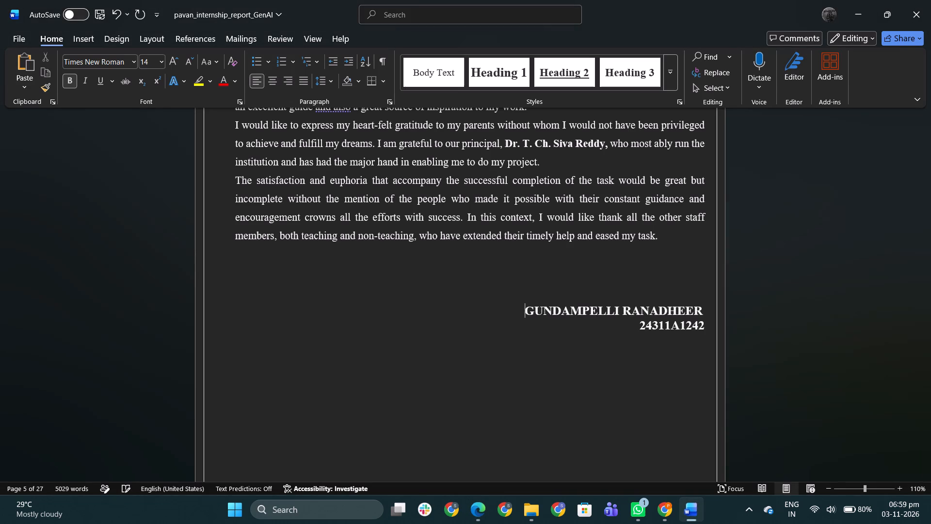
{"action": "left_click", "coordinate": [287, 78]}
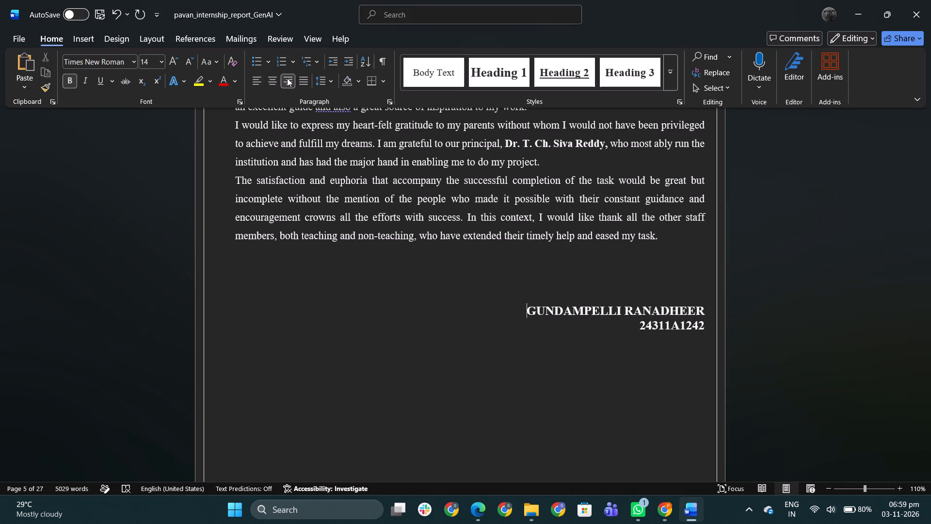
{"action": "key", "text": "ctrl+s"}
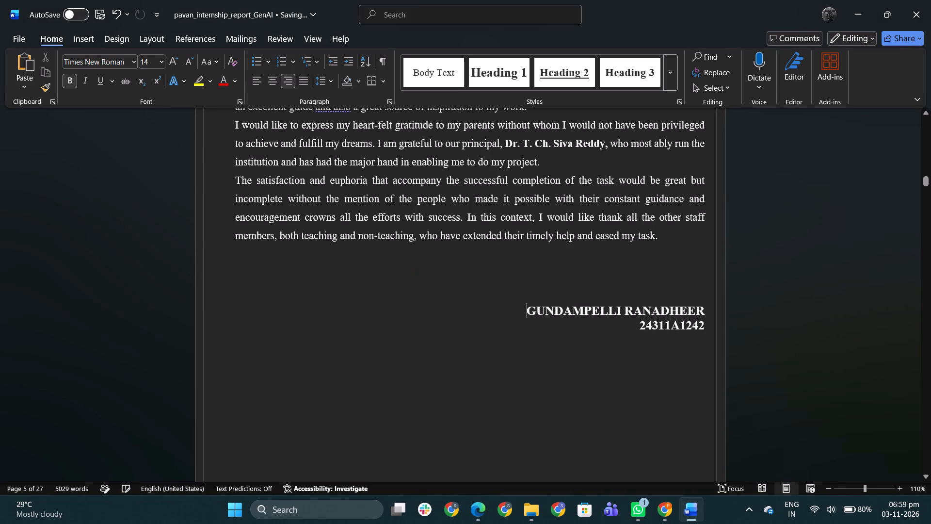
Switch back to the report PDF in Edge and examine the Abstract and Table of Contents pages.
{"action": "left_click", "coordinate": [476, 502]}
{"action": "scroll", "coordinate": [448, 362], "scroll_direction": "down", "scroll_amount": 1}
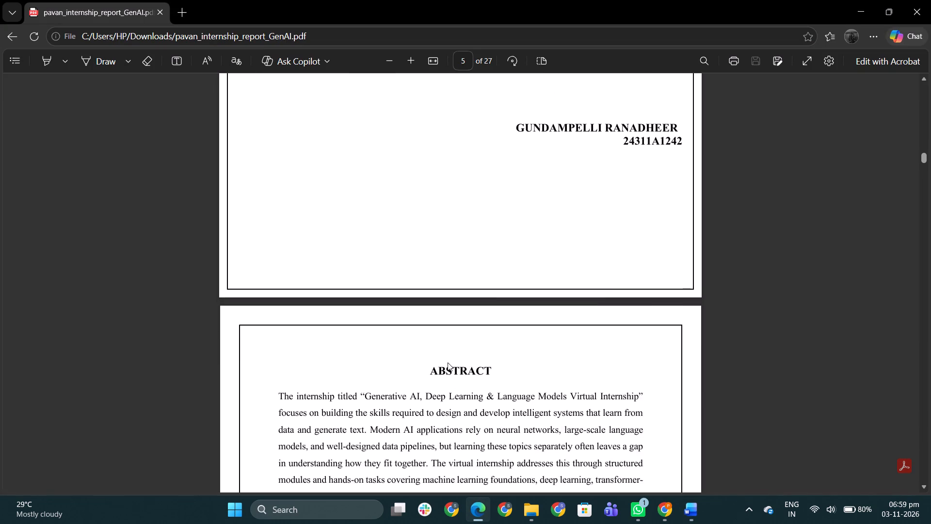
{"action": "scroll", "coordinate": [448, 362], "scroll_direction": "down", "scroll_amount": 6}
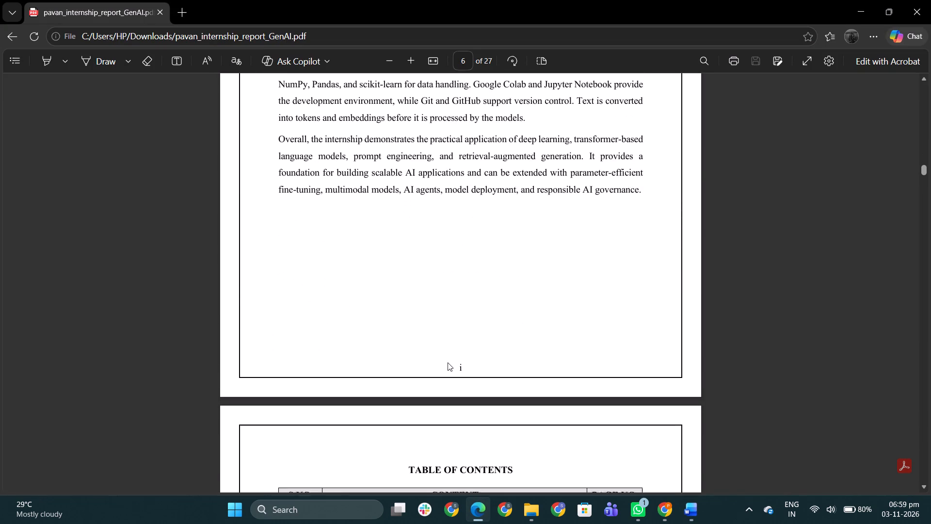
{"action": "scroll", "coordinate": [448, 362], "scroll_direction": "down", "scroll_amount": 6}
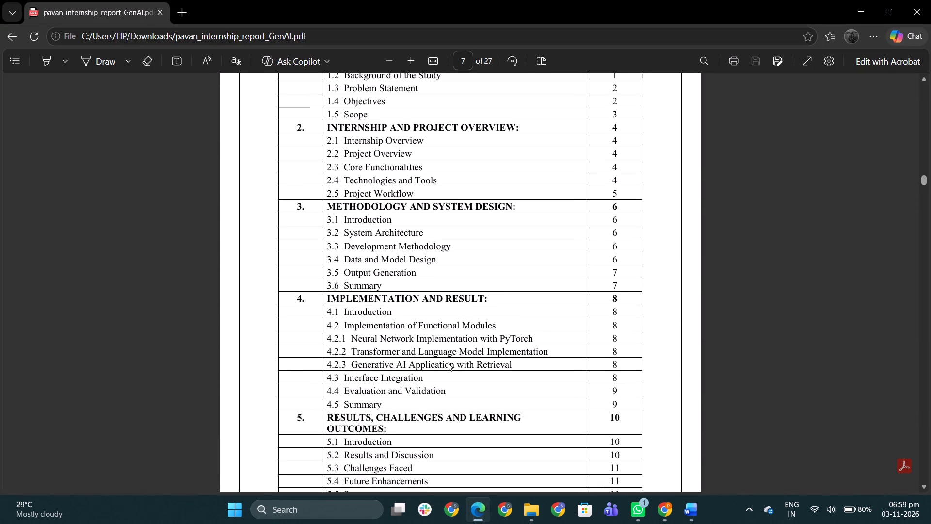
{"action": "scroll", "coordinate": [448, 362], "scroll_direction": "down", "scroll_amount": 5}
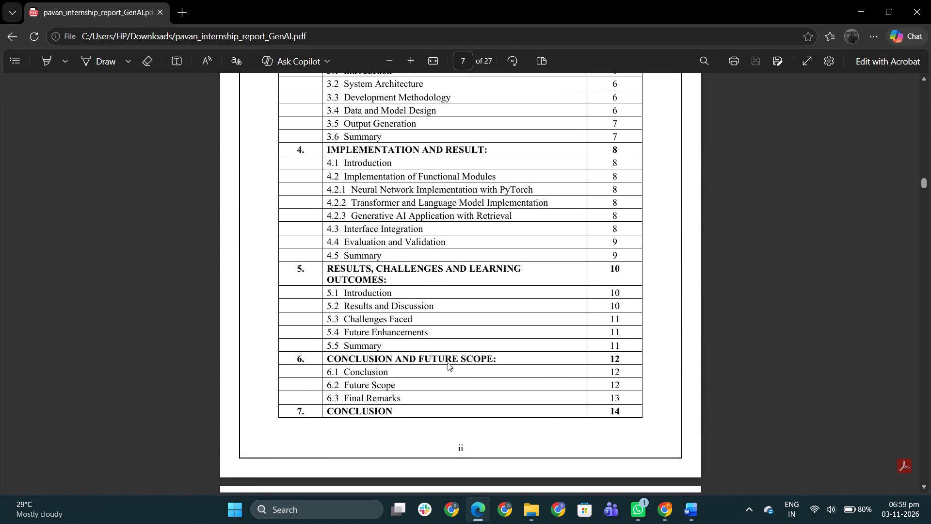
{"action": "scroll", "coordinate": [448, 362], "scroll_direction": "down", "scroll_amount": 1}
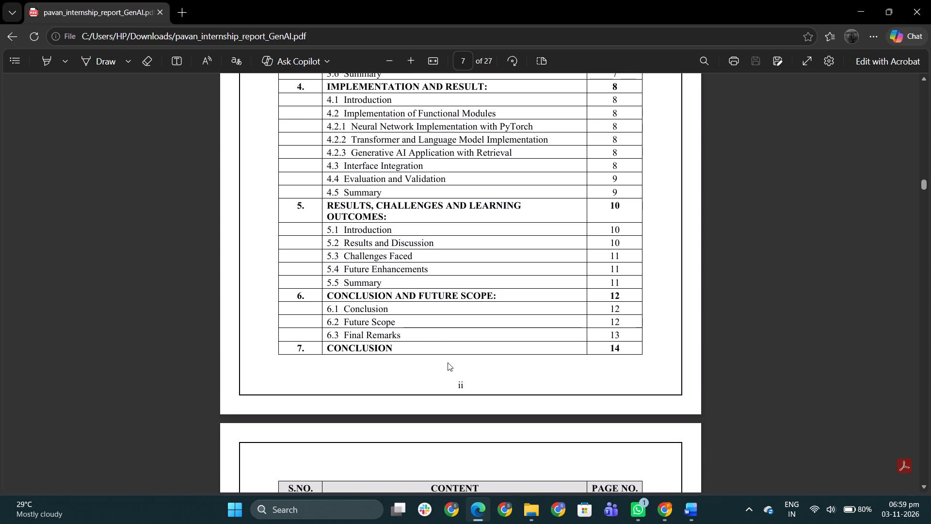
{"action": "scroll", "coordinate": [448, 362], "scroll_direction": "down", "scroll_amount": 1}
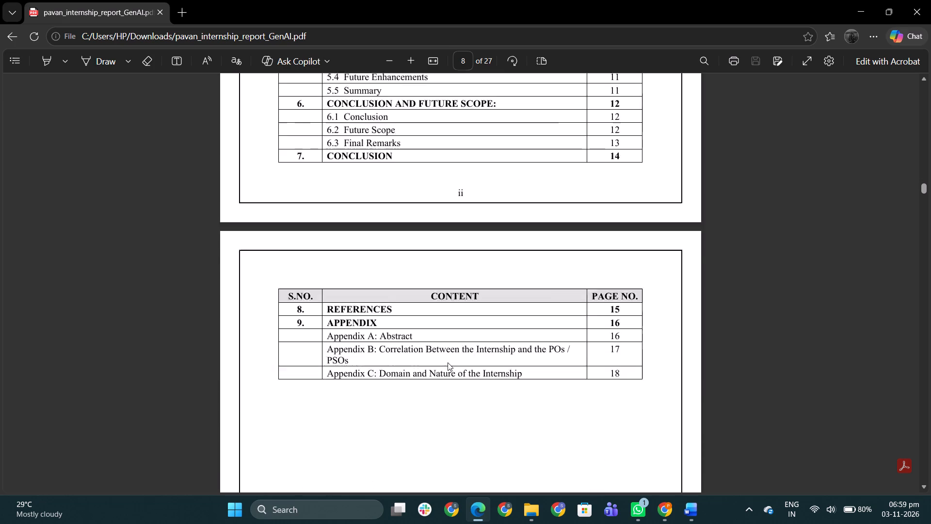
{"action": "scroll", "coordinate": [448, 362], "scroll_direction": "down", "scroll_amount": 6}
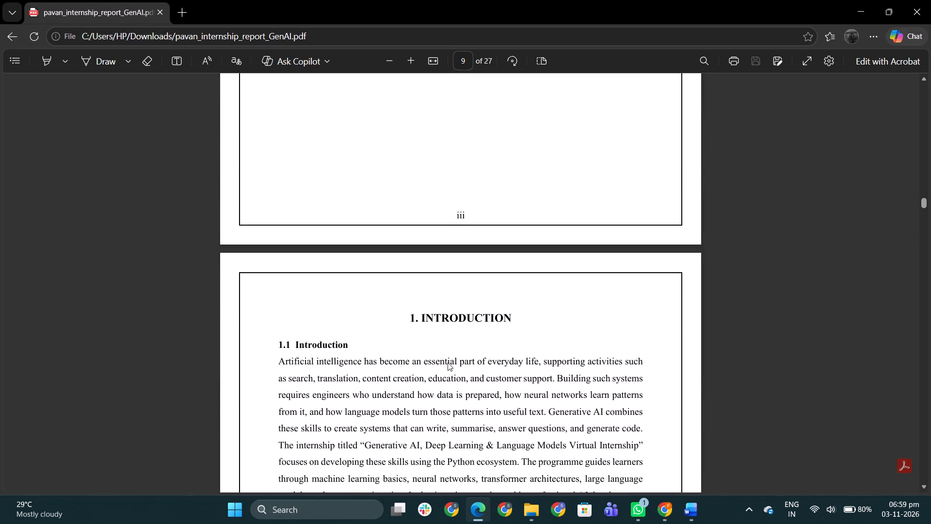
Examine the report's chapter pages and figures from the Introduction through to the last page of the PDF.
{"action": "scroll", "coordinate": [448, 362], "scroll_direction": "down", "scroll_amount": 8}
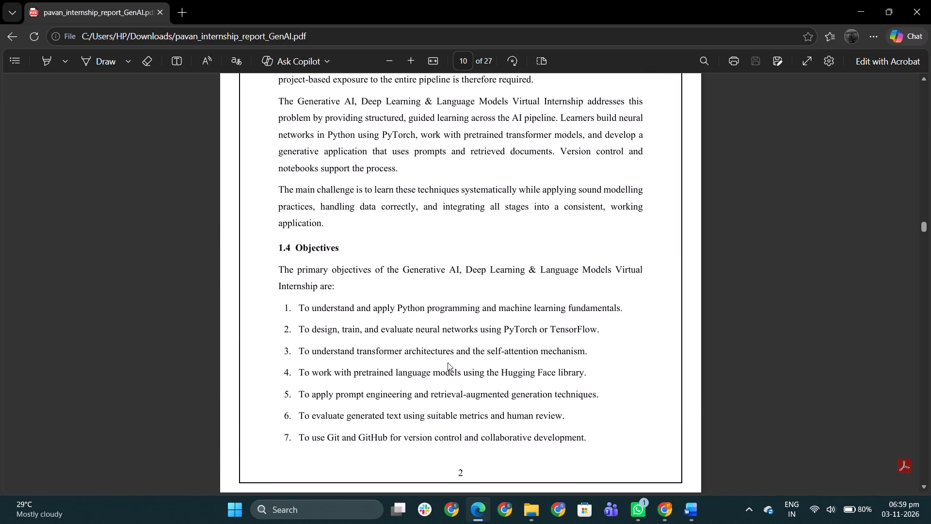
{"action": "scroll", "coordinate": [448, 362], "scroll_direction": "down", "scroll_amount": 8}
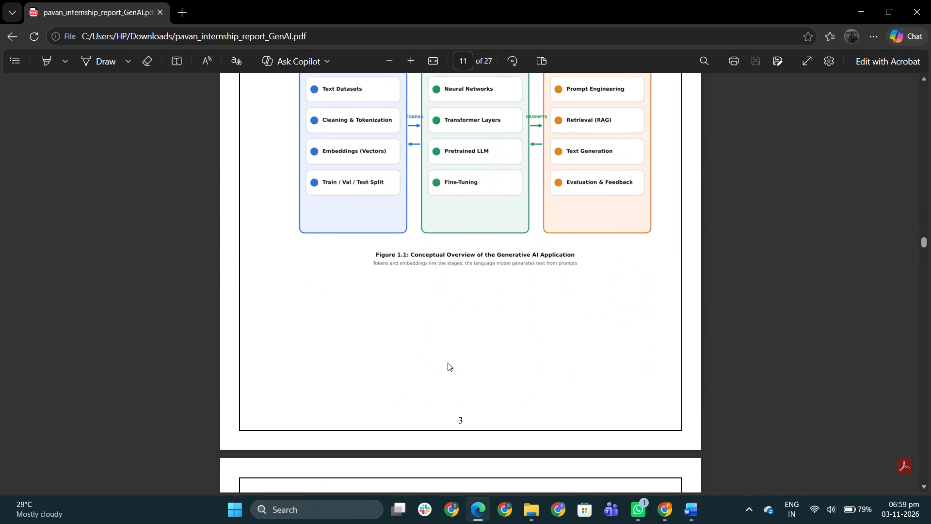
{"action": "scroll", "coordinate": [448, 362], "scroll_direction": "down", "scroll_amount": 8}
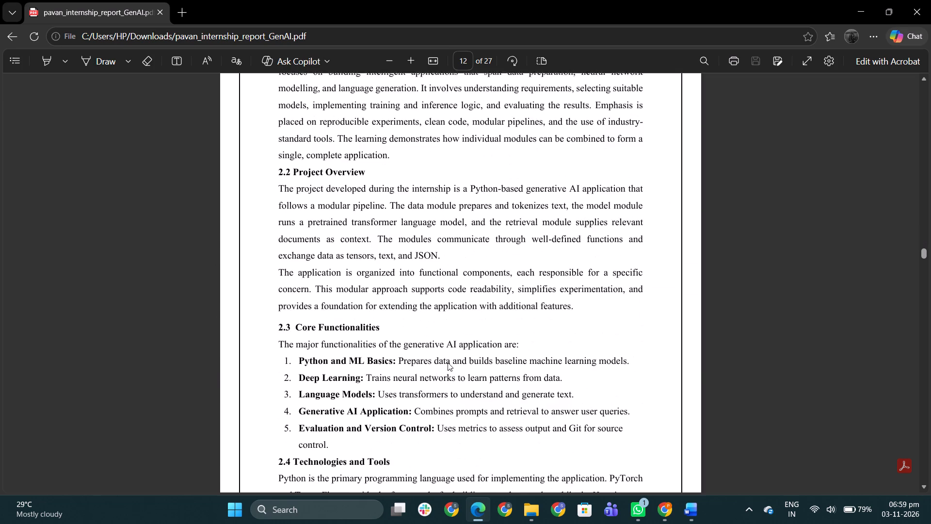
{"action": "scroll", "coordinate": [448, 362], "scroll_direction": "down", "scroll_amount": 7}
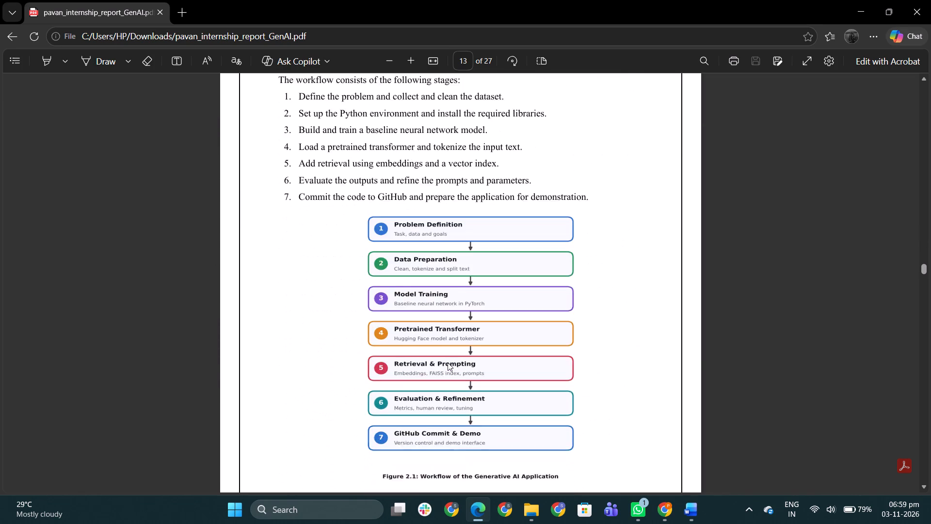
{"action": "scroll", "coordinate": [448, 362], "scroll_direction": "down", "scroll_amount": 7}
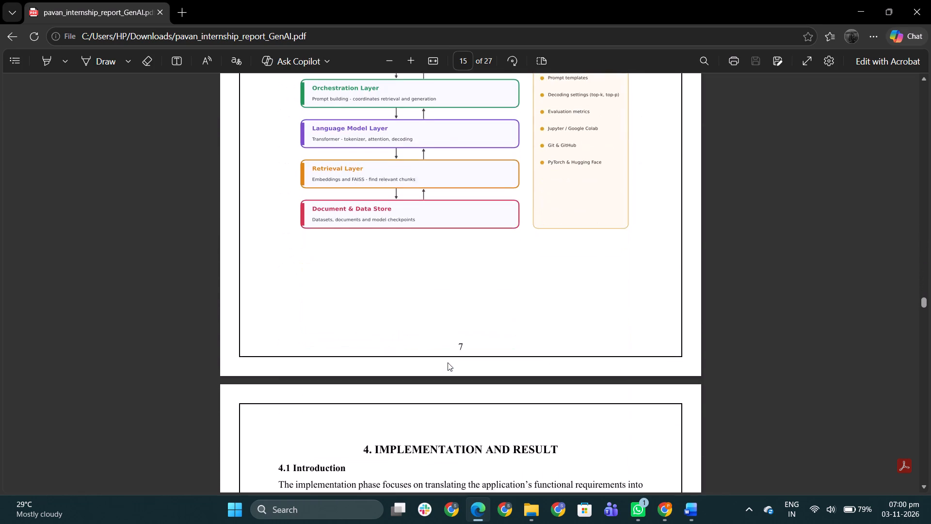
{"action": "scroll", "coordinate": [448, 362], "scroll_direction": "down", "scroll_amount": 7}
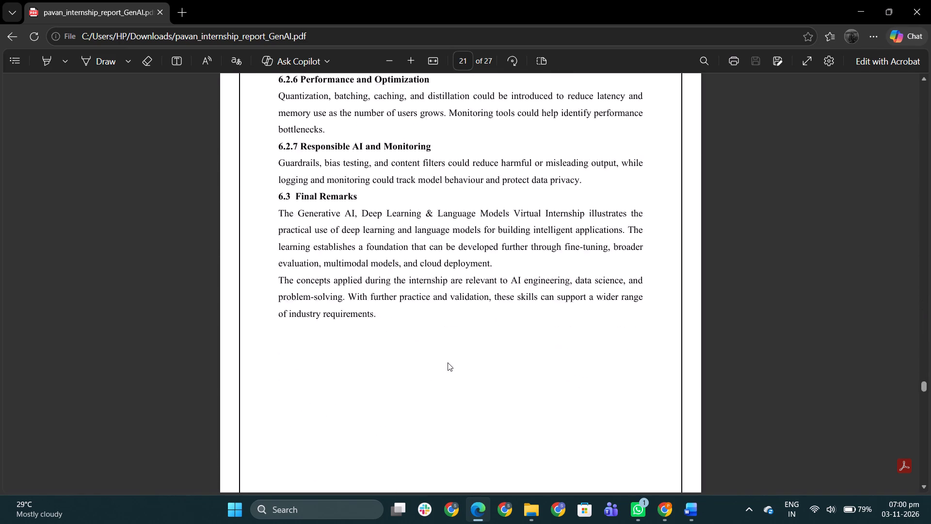
{"action": "scroll", "coordinate": [448, 362], "scroll_direction": "down", "scroll_amount": 5}
Check the student, guide, coordinator and internship title details in the Appendix tables of the PDF.
{"action": "scroll", "coordinate": [448, 362], "scroll_direction": "up", "scroll_amount": 1}
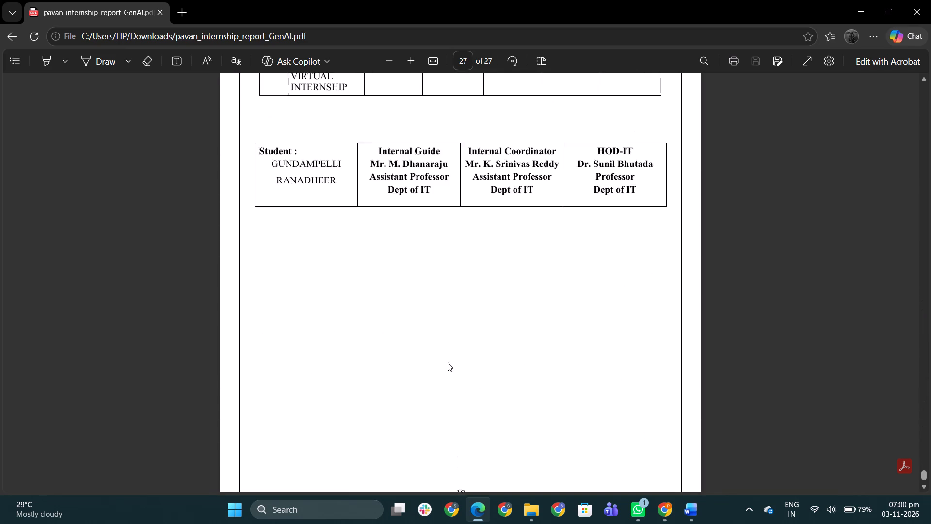
{"action": "scroll", "coordinate": [448, 362], "scroll_direction": "up", "scroll_amount": 2}
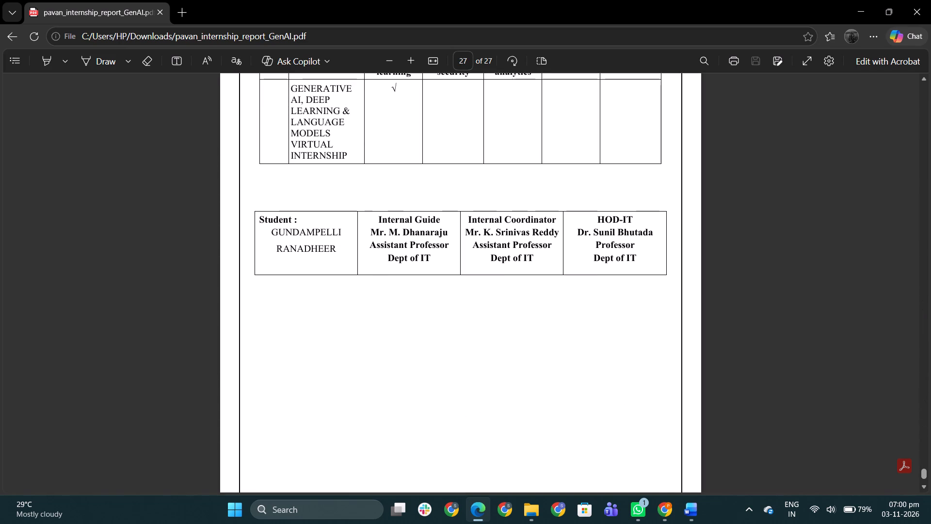
{"action": "left_click_drag", "start_coordinate": [370, 233], "coordinate": [428, 259]}
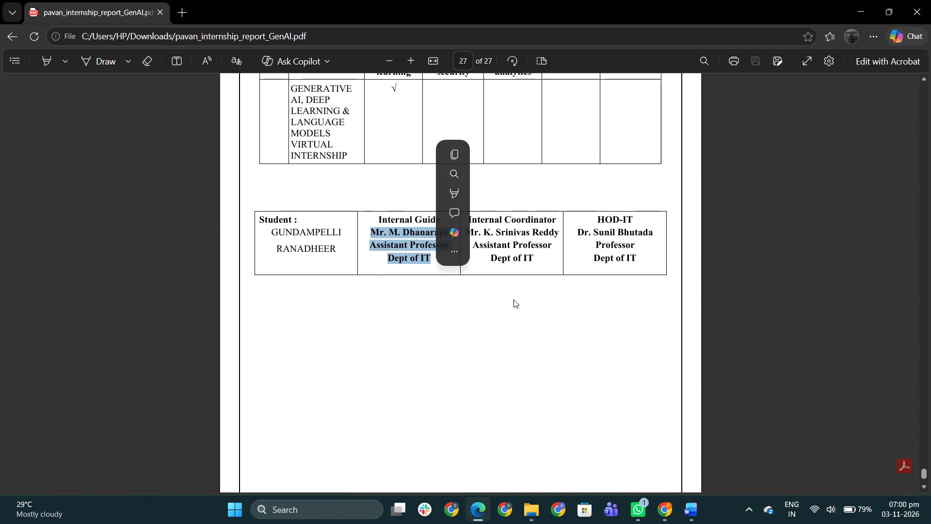
{"action": "left_click", "coordinate": [514, 299]}
{"action": "scroll", "coordinate": [514, 299], "scroll_direction": "up", "scroll_amount": 9}
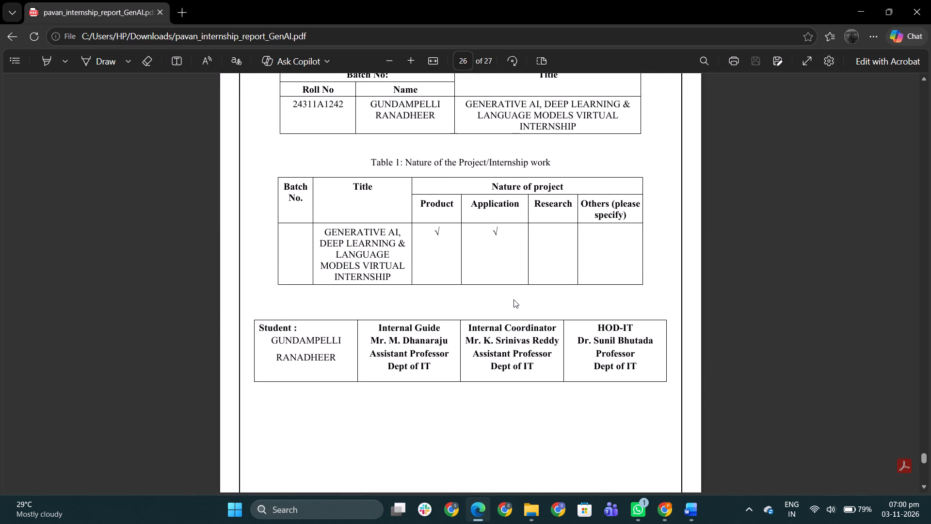
{"action": "scroll", "coordinate": [514, 299], "scroll_direction": "up", "scroll_amount": 12}
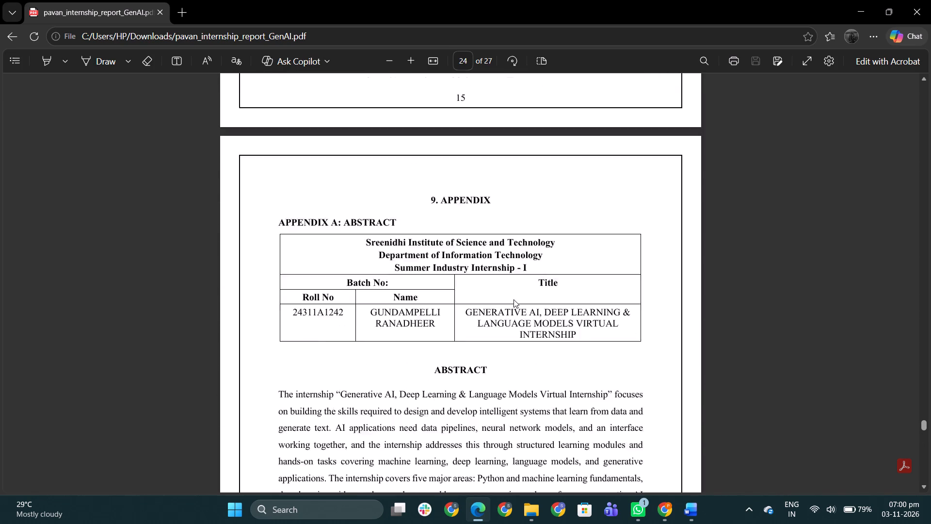
Review the PDF pages backwards from the Conclusion through the Results chapter to the request flow diagram on report page 9.
{"action": "scroll", "coordinate": [514, 299], "scroll_direction": "up", "scroll_amount": 11}
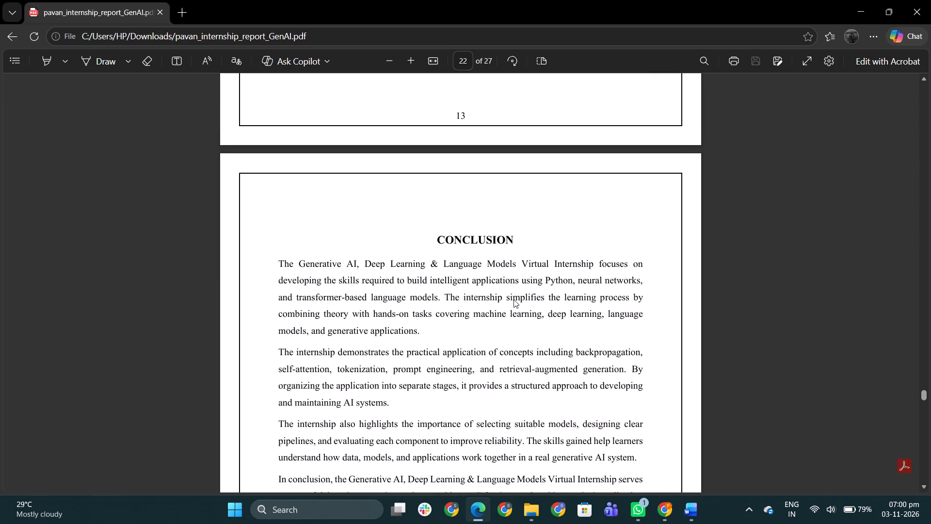
{"action": "scroll", "coordinate": [514, 299], "scroll_direction": "up", "scroll_amount": 11}
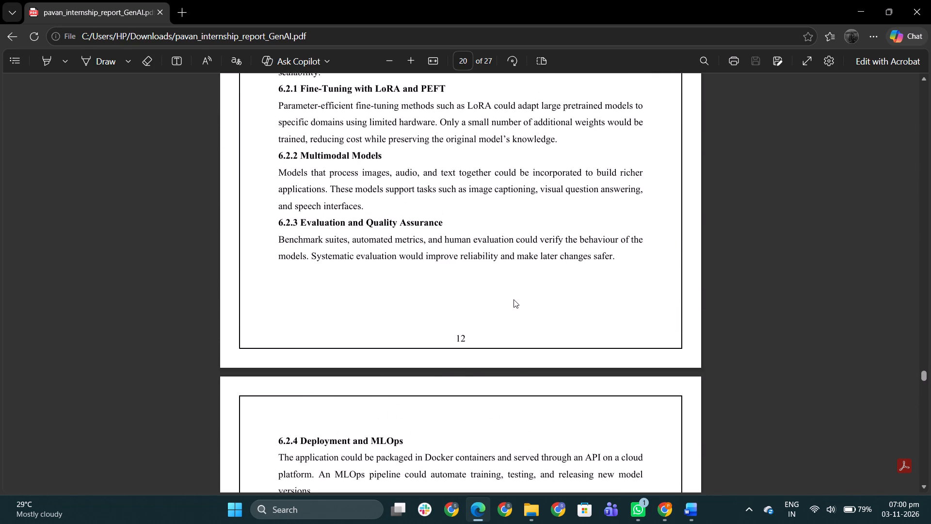
{"action": "scroll", "coordinate": [514, 299], "scroll_direction": "up", "scroll_amount": 9}
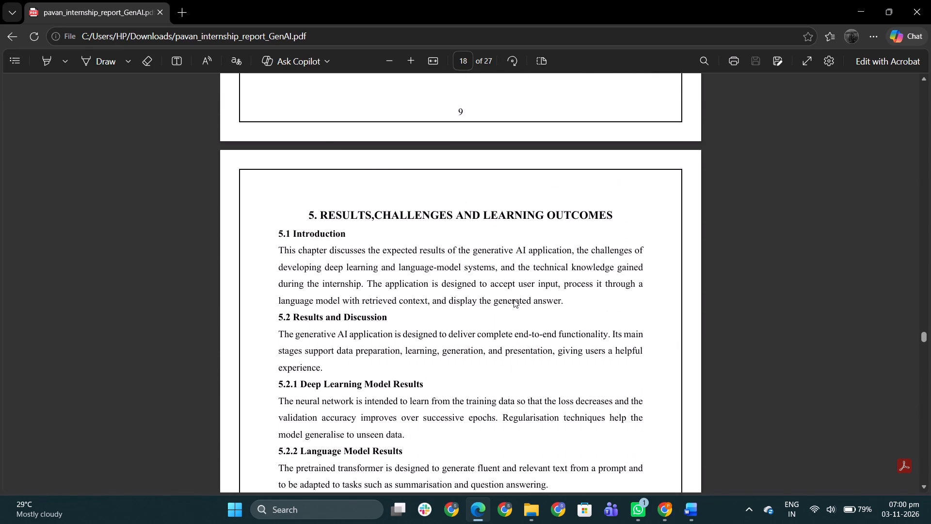
{"action": "scroll", "coordinate": [514, 299], "scroll_direction": "down", "scroll_amount": 4}
{"action": "scroll", "coordinate": [437, 300], "scroll_direction": "up", "scroll_amount": 1}
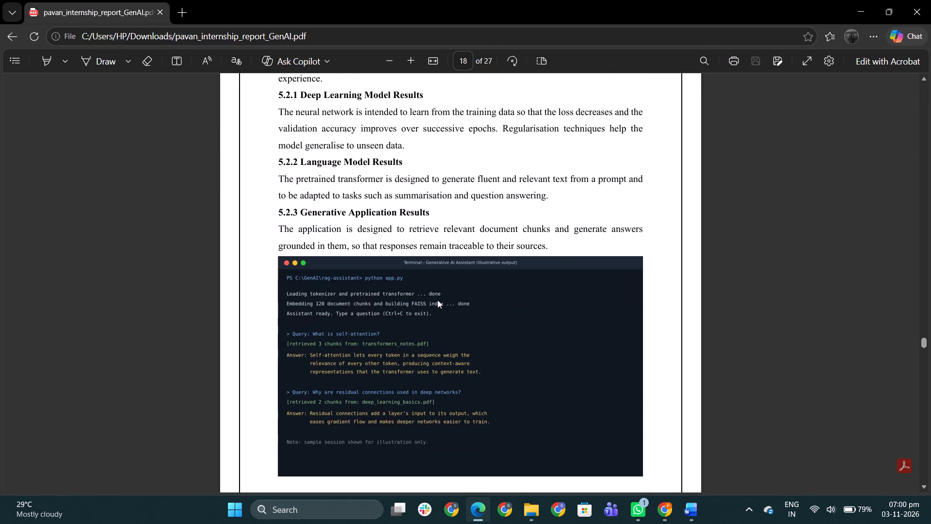
{"action": "scroll", "coordinate": [437, 300], "scroll_direction": "up", "scroll_amount": 5}
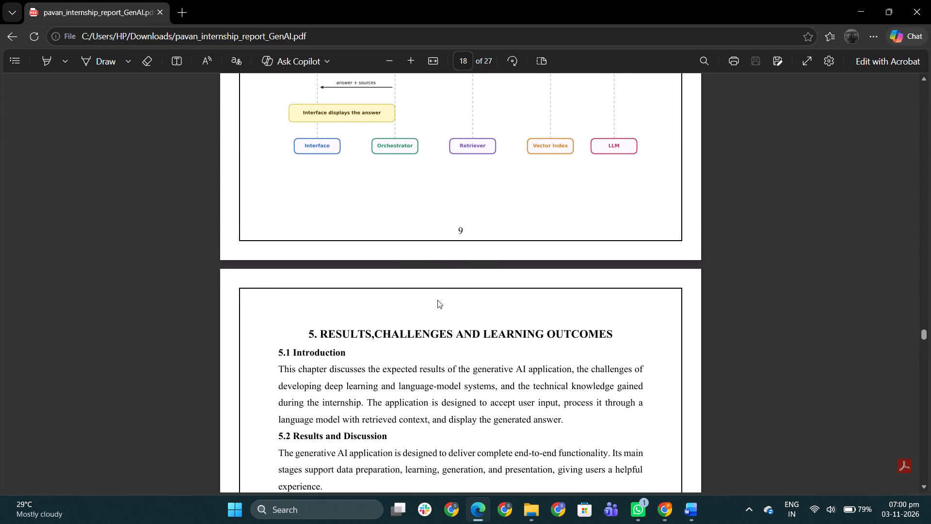
{"action": "scroll", "coordinate": [437, 305], "scroll_direction": "up", "scroll_amount": 2}
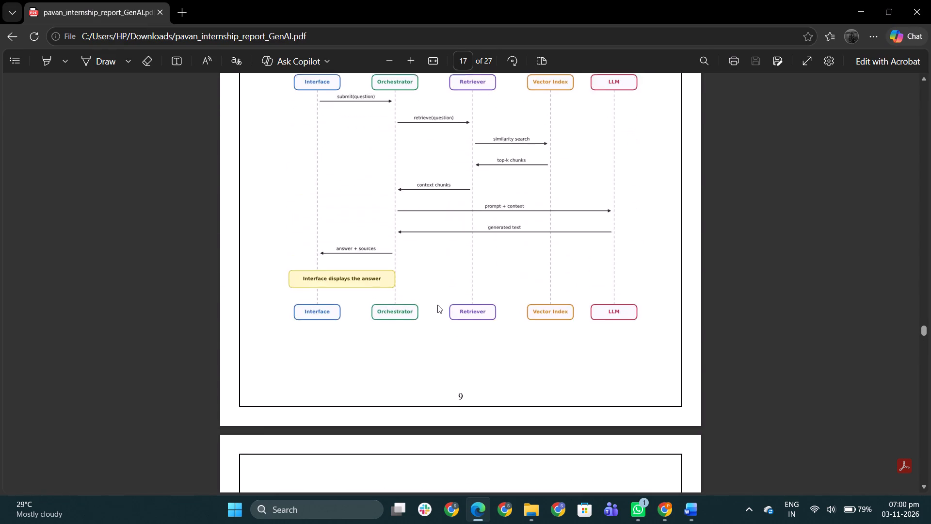
{"action": "scroll", "coordinate": [437, 305], "scroll_direction": "up", "scroll_amount": 2}
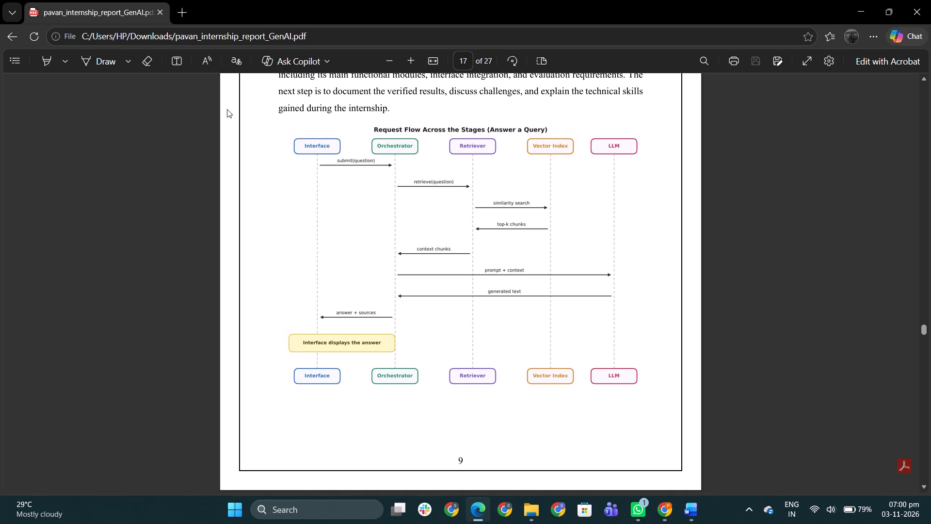
Close the report PDF in Edge and return to the report document in Word.
{"action": "left_click", "coordinate": [159, 13]}
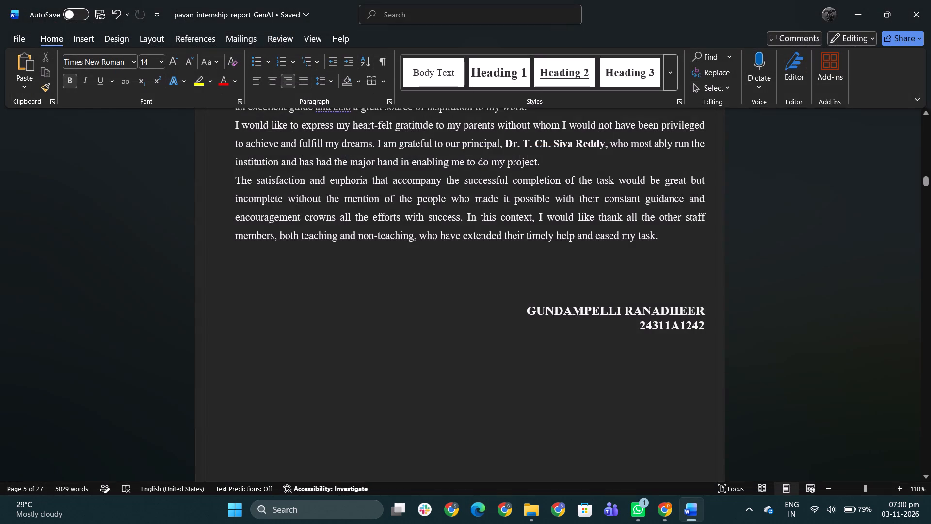
Remove bold from the name, designation and department lines under Internal Guide and Internal Coordinator on report page 19.
{"action": "scroll", "coordinate": [391, 300], "scroll_direction": "down", "scroll_amount": 20}
{"action": "scroll", "coordinate": [391, 300], "scroll_direction": "down", "scroll_amount": 20}
{"action": "scroll", "coordinate": [391, 300], "scroll_direction": "down", "scroll_amount": 20}
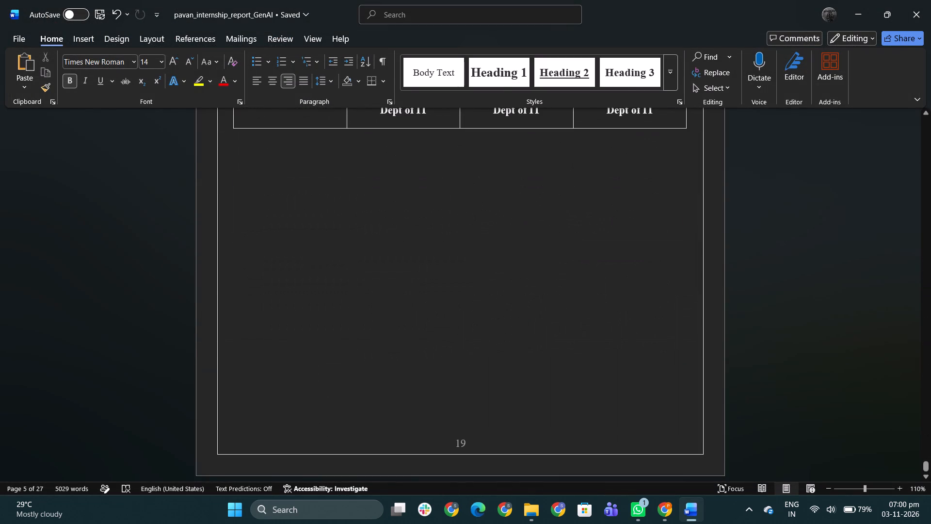
{"action": "scroll", "coordinate": [342, 129], "scroll_direction": "up", "scroll_amount": 1}
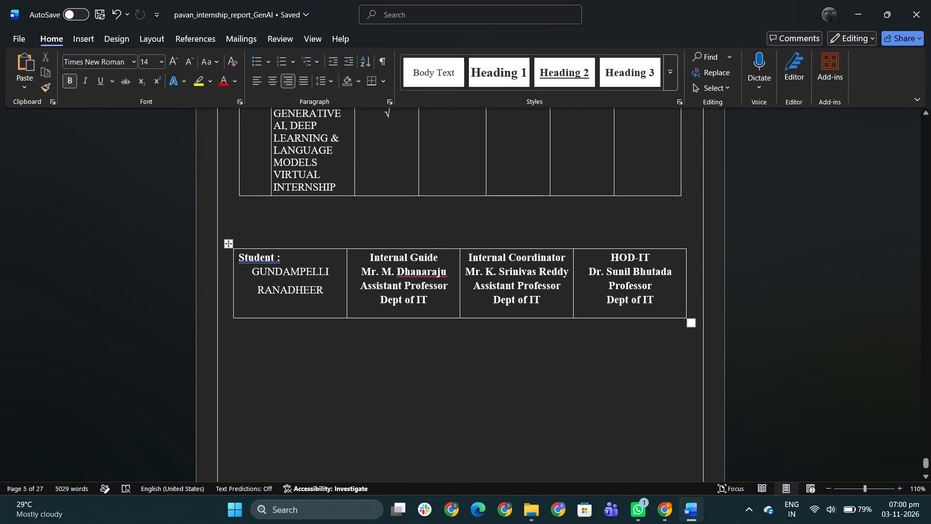
{"action": "left_click_drag", "start_coordinate": [363, 271], "coordinate": [424, 296]}
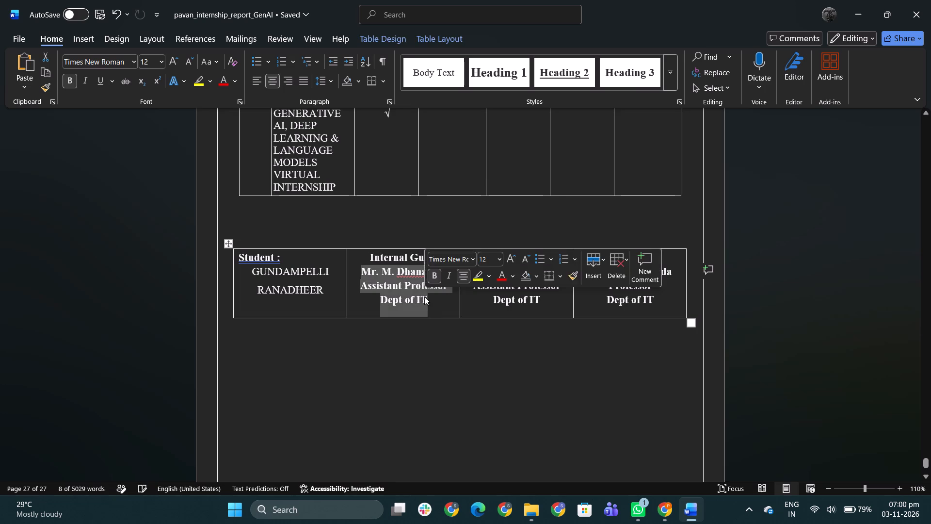
{"action": "key", "text": "ctrl+b"}
{"action": "left_click_drag", "start_coordinate": [467, 270], "coordinate": [538, 299]}
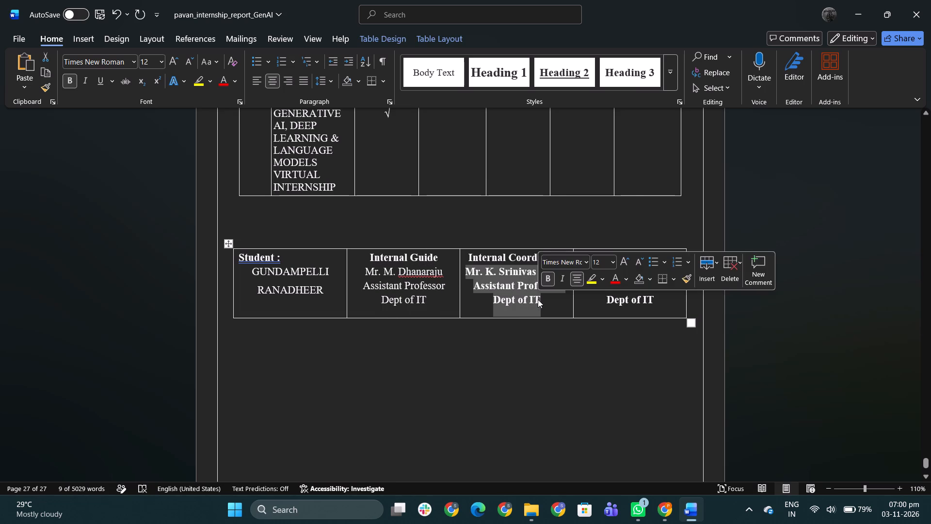
{"action": "key", "text": "ctrl+b"}
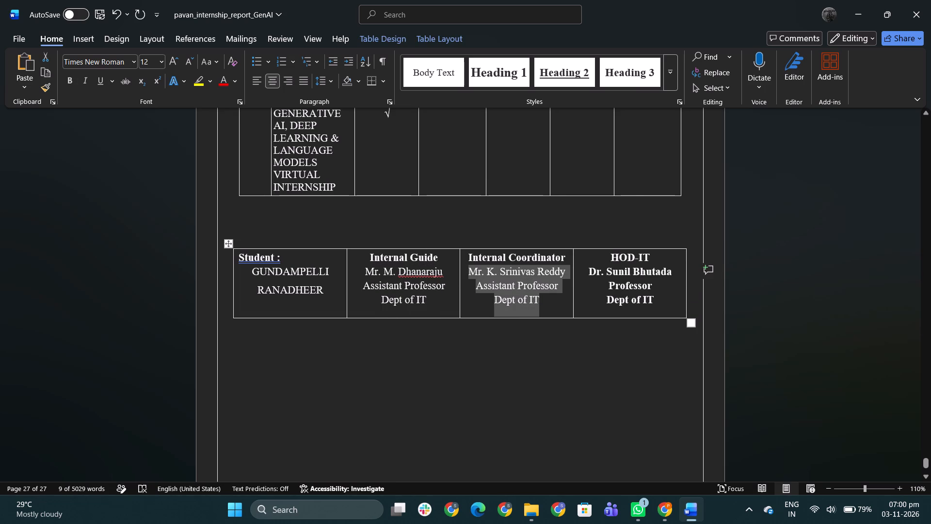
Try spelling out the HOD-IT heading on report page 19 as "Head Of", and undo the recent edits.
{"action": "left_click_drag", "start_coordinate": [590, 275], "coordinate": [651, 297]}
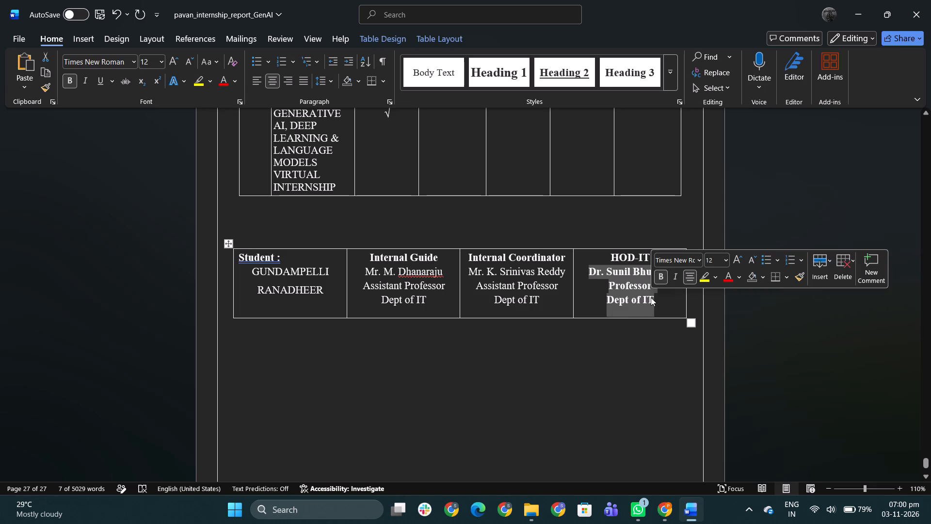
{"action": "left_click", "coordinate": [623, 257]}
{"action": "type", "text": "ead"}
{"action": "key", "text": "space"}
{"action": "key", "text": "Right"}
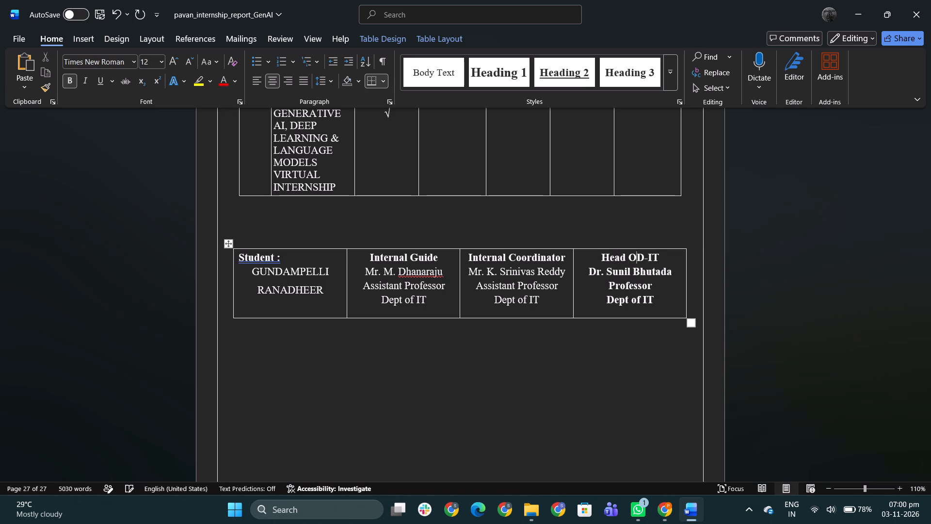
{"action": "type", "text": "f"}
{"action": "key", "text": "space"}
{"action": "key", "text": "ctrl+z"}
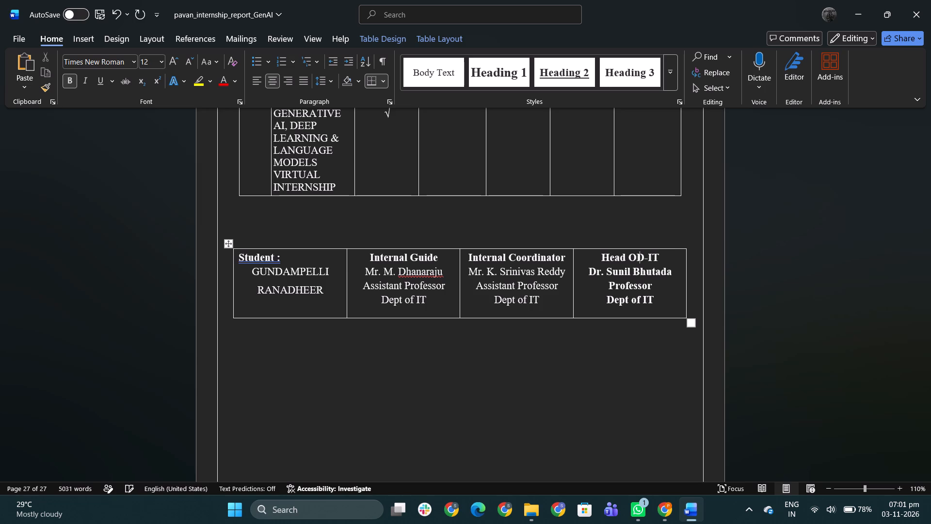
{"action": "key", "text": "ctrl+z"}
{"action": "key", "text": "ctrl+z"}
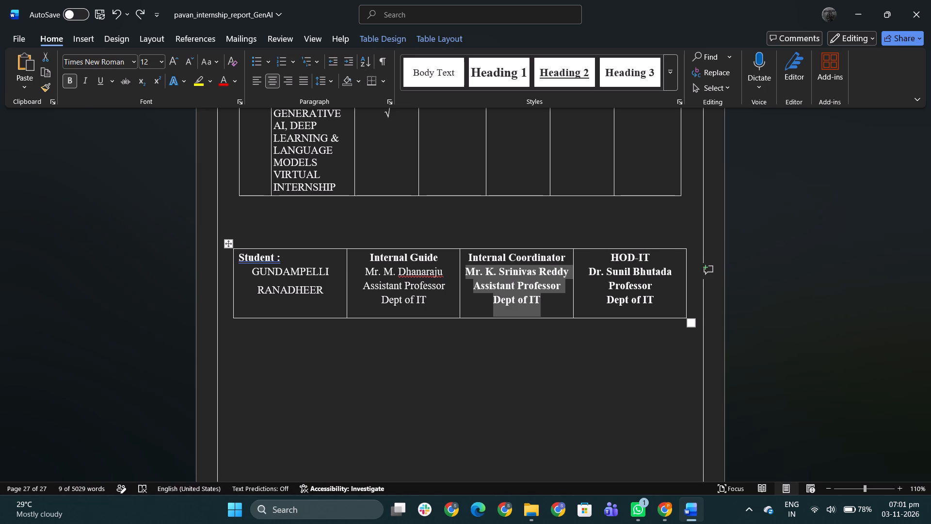
Remove bold from the Internal Coordinator and HOD-IT details below their headings in the page 19 signature table.
{"action": "key", "text": "ctrl+b"}
{"action": "left_click", "coordinate": [644, 294]}
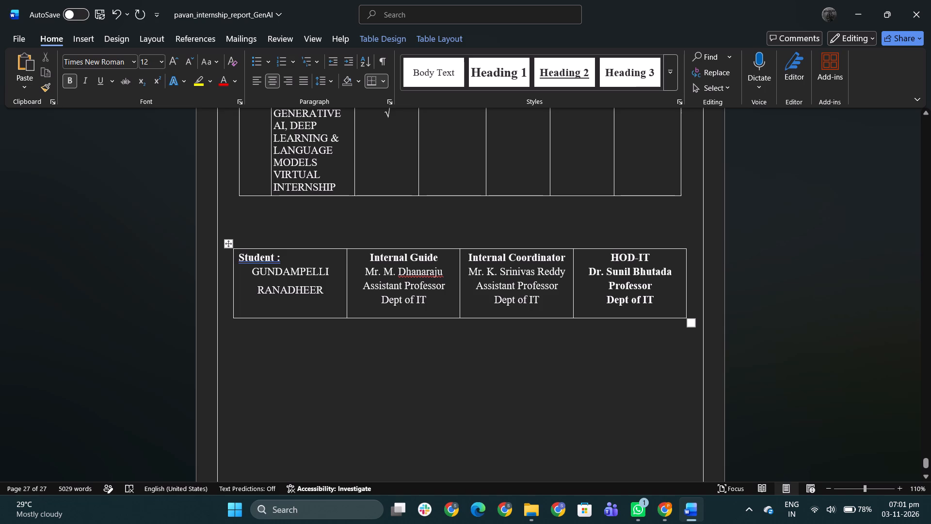
{"action": "left_click_drag", "start_coordinate": [593, 272], "coordinate": [649, 301]}
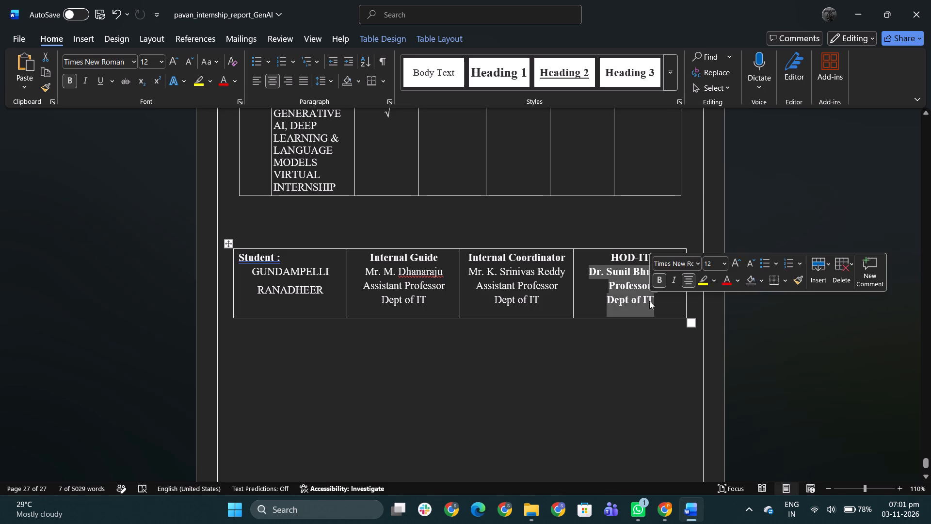
{"action": "key", "text": "ctrl+b"}
Remove bold from the HOD-IT and Internal Coordinator details in the signature table on report page 18.
{"action": "scroll", "coordinate": [522, 247], "scroll_direction": "up", "scroll_amount": 2}
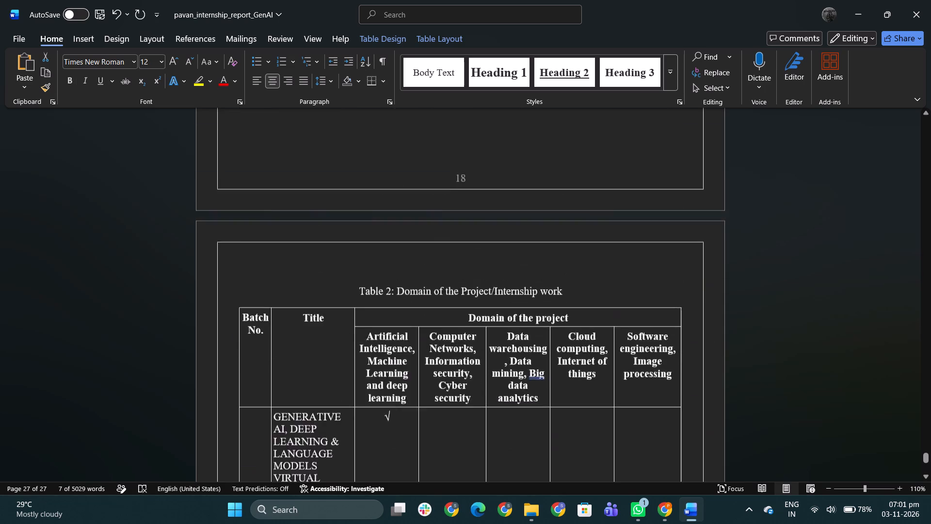
{"action": "scroll", "coordinate": [522, 247], "scroll_direction": "up", "scroll_amount": 3}
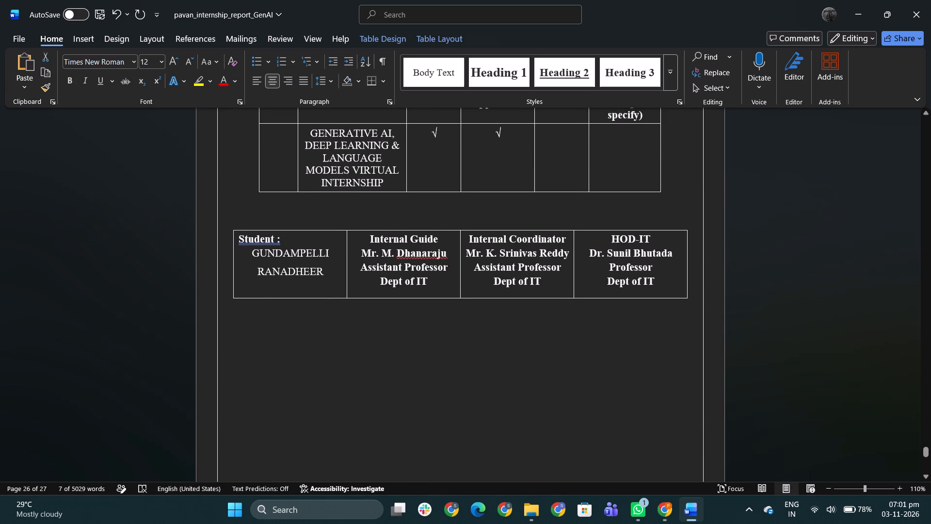
{"action": "left_click_drag", "start_coordinate": [590, 251], "coordinate": [652, 282]}
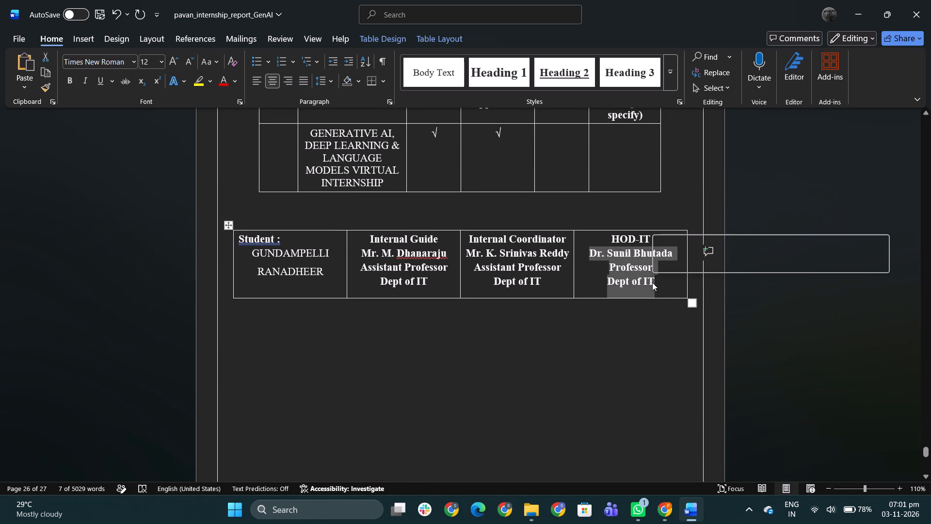
{"action": "key", "text": "ctrl+b"}
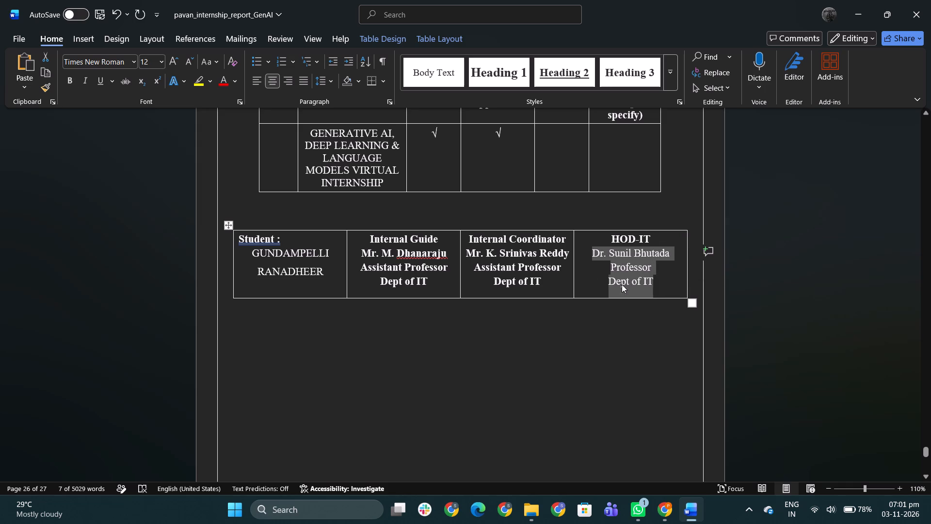
{"action": "left_click_drag", "start_coordinate": [471, 255], "coordinate": [539, 283]}
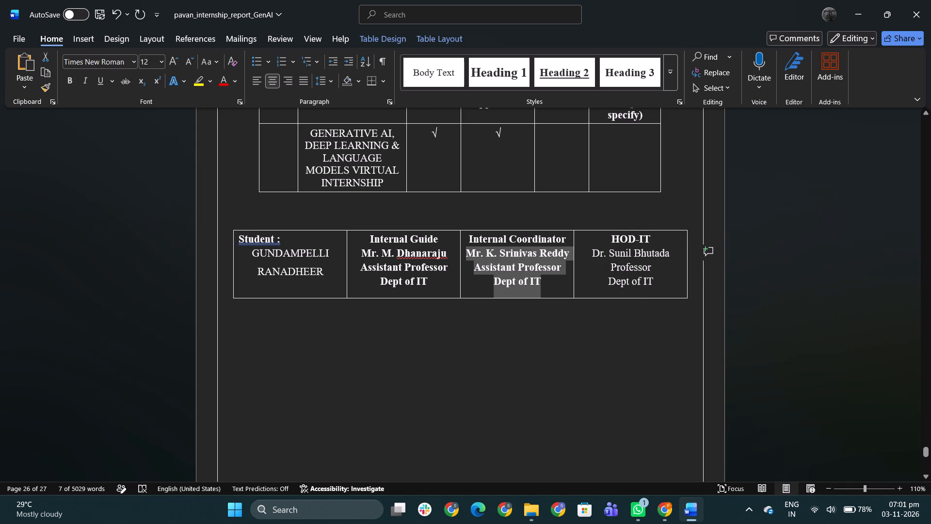
{"action": "left_click_drag", "start_coordinate": [539, 283], "coordinate": [540, 284]}
{"action": "key", "text": "ctrl+b"}
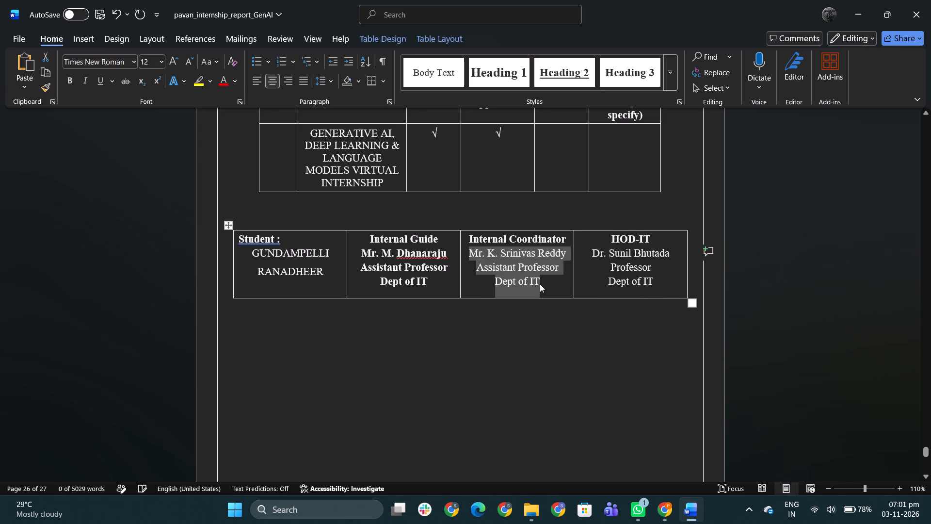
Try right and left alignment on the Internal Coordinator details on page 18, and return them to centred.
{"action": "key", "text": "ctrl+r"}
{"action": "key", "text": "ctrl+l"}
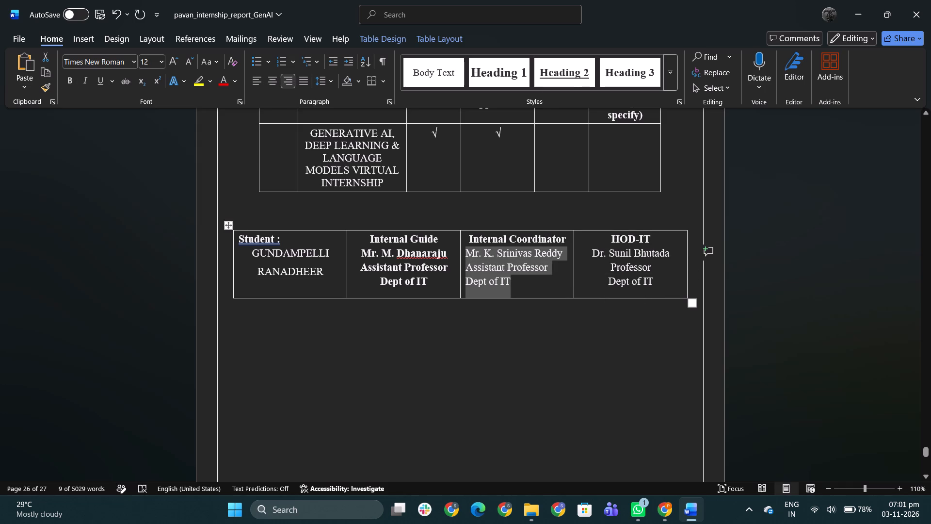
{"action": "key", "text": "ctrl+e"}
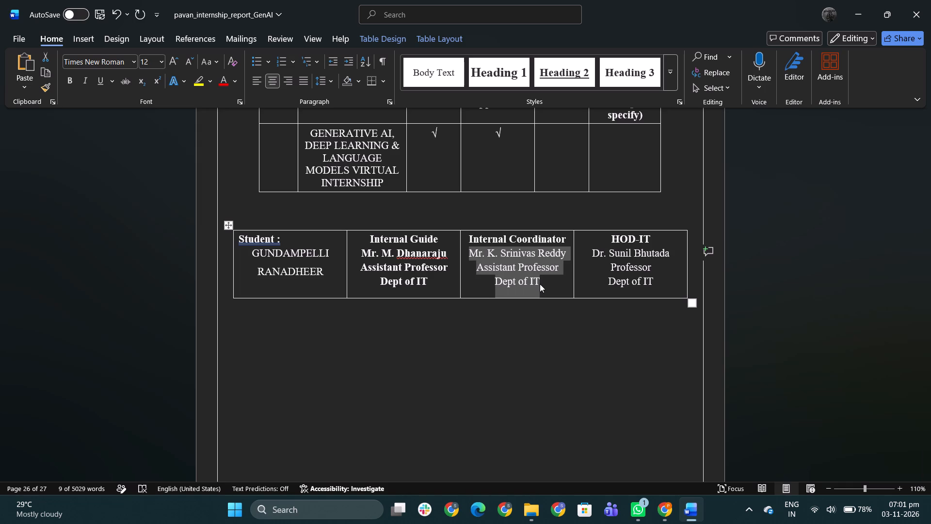
Remove bold from the Internal Guide's name, designation and department lines in the page 18 signature table.
{"action": "left_click_drag", "start_coordinate": [362, 254], "coordinate": [424, 282]}
{"action": "key", "text": "ctrl+b"}
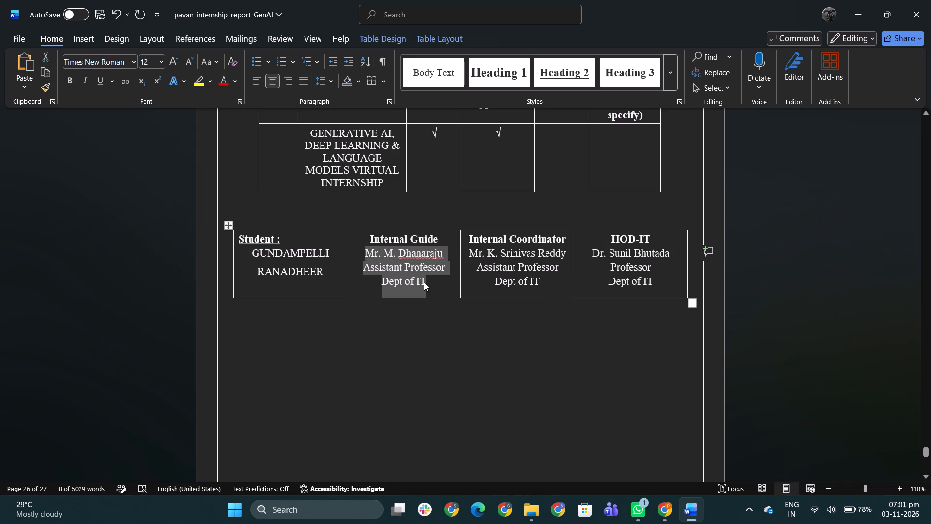
Remove bold from the Internal Coordinator, HOD-IT and Internal Guide details below their headings in the page 17 signature table.
{"action": "scroll", "coordinate": [424, 282], "scroll_direction": "up", "scroll_amount": 6}
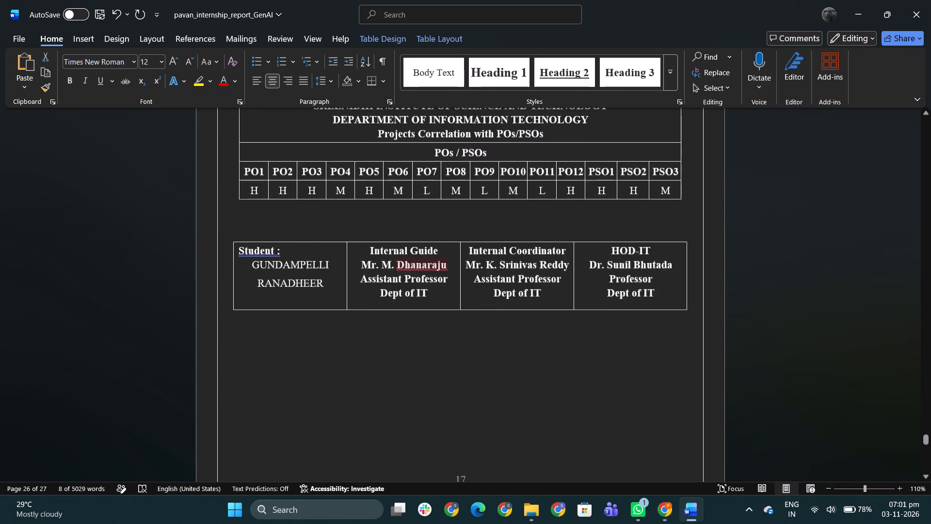
{"action": "scroll", "coordinate": [424, 282], "scroll_direction": "up", "scroll_amount": 1}
{"action": "left_click_drag", "start_coordinate": [470, 299], "coordinate": [481, 303]}
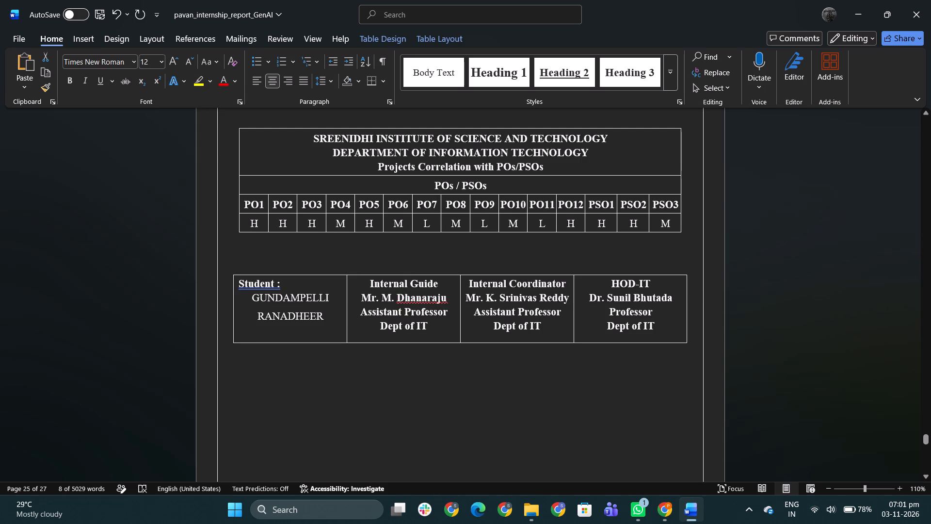
{"action": "left_click_drag", "start_coordinate": [481, 303], "coordinate": [542, 322]}
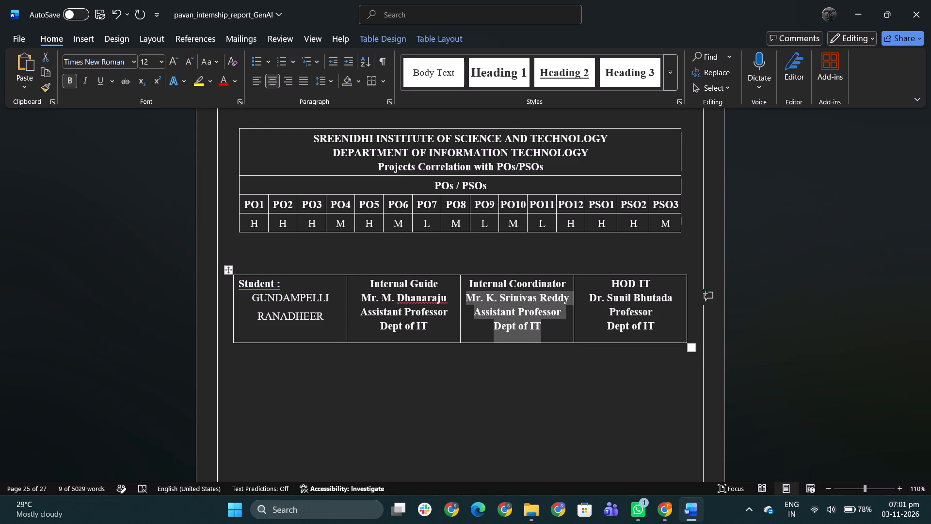
{"action": "key", "text": "ctrl+b"}
{"action": "left_click_drag", "start_coordinate": [594, 299], "coordinate": [647, 323]}
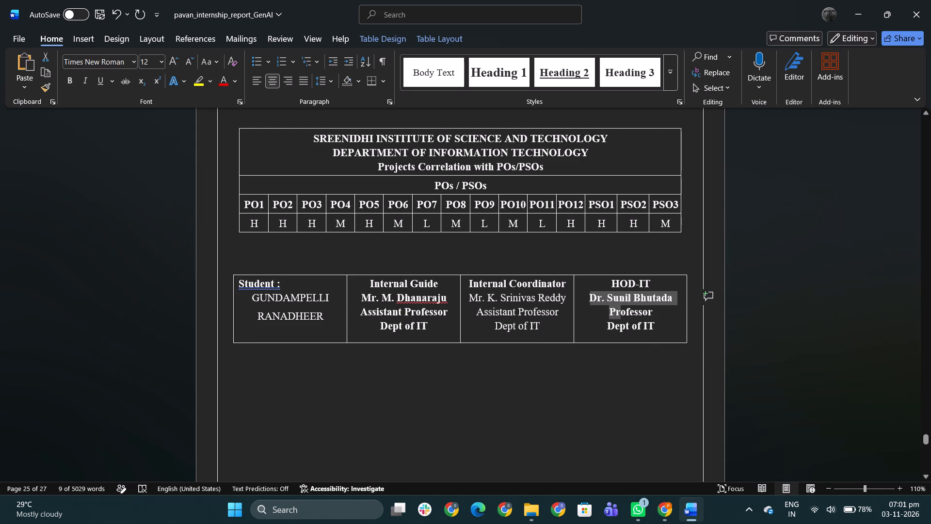
{"action": "left_click_drag", "start_coordinate": [647, 323], "coordinate": [655, 324]}
{"action": "key", "text": "ctrl+b"}
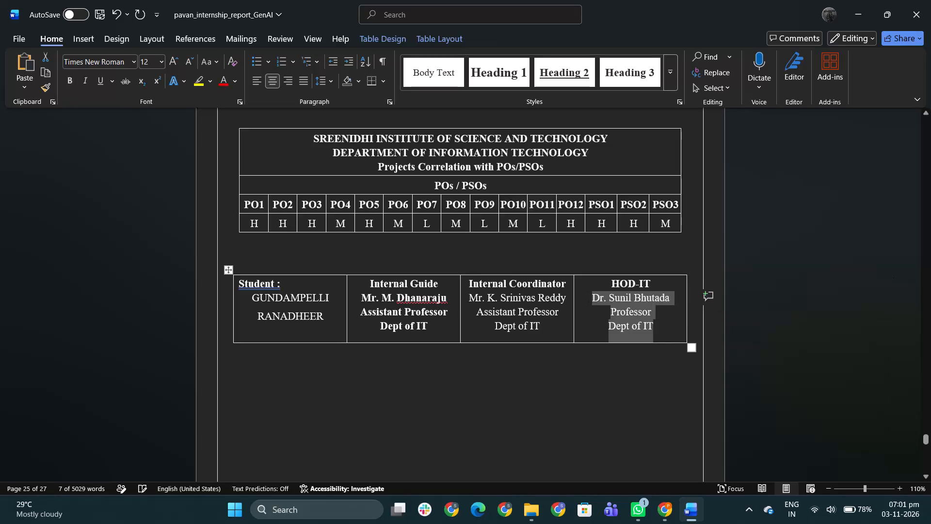
{"action": "left_click_drag", "start_coordinate": [370, 300], "coordinate": [427, 326]}
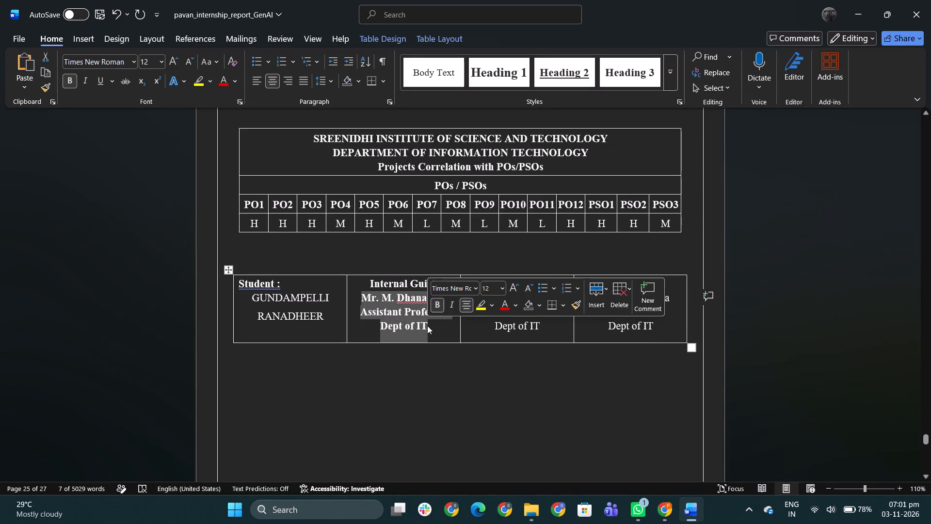
{"action": "key", "text": "ctrl+b"}
Remove bold from the Internal Guide, Internal Coordinator and HOD-IT details below their headings in the page 16 signature table.
{"action": "scroll", "coordinate": [410, 242], "scroll_direction": "up", "scroll_amount": 1}
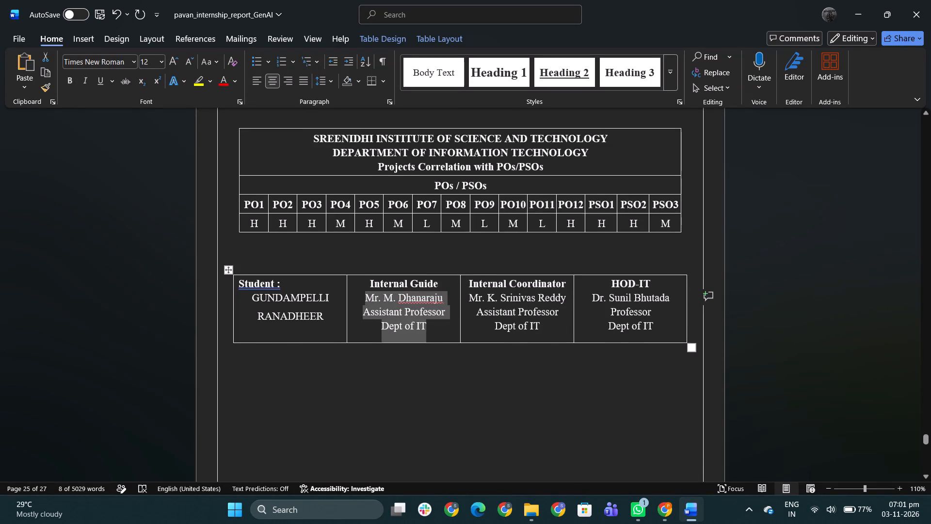
{"action": "scroll", "coordinate": [410, 242], "scroll_direction": "up", "scroll_amount": 5}
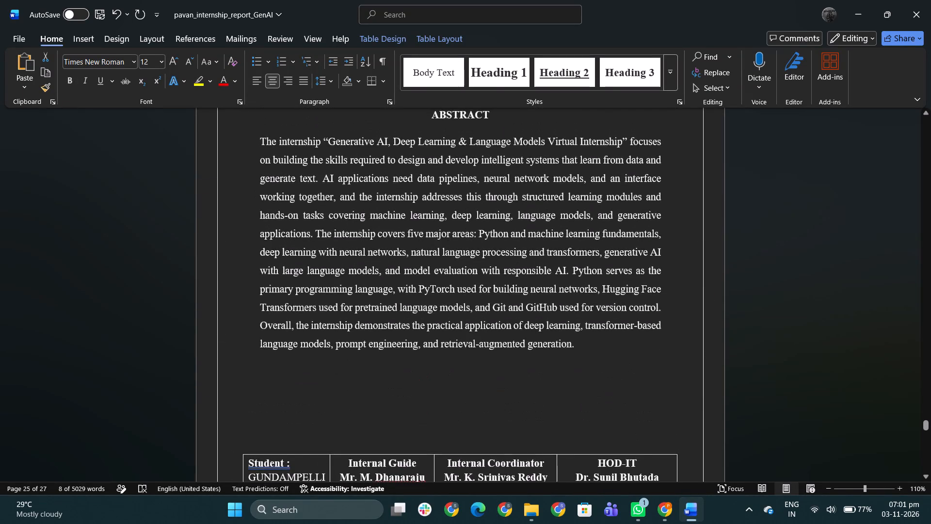
{"action": "scroll", "coordinate": [385, 293], "scroll_direction": "down", "scroll_amount": 1}
{"action": "left_click_drag", "start_coordinate": [344, 218], "coordinate": [360, 228]}
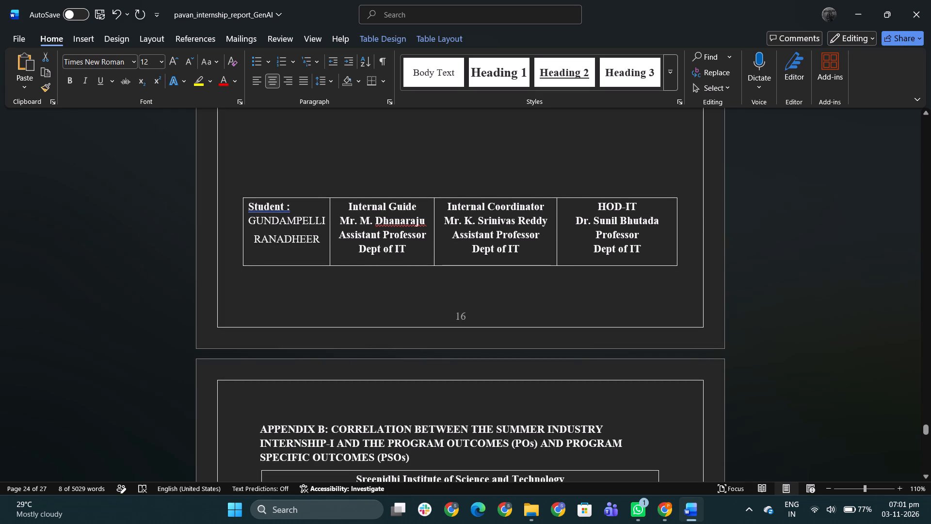
{"action": "left_click_drag", "start_coordinate": [360, 228], "coordinate": [401, 246]}
{"action": "key", "text": "ctrl+b"}
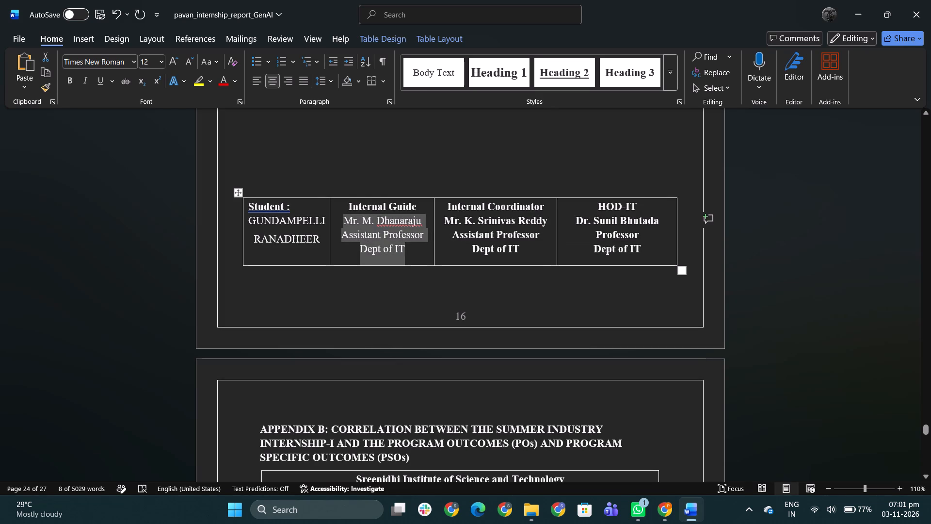
{"action": "left_click_drag", "start_coordinate": [446, 223], "coordinate": [513, 243]}
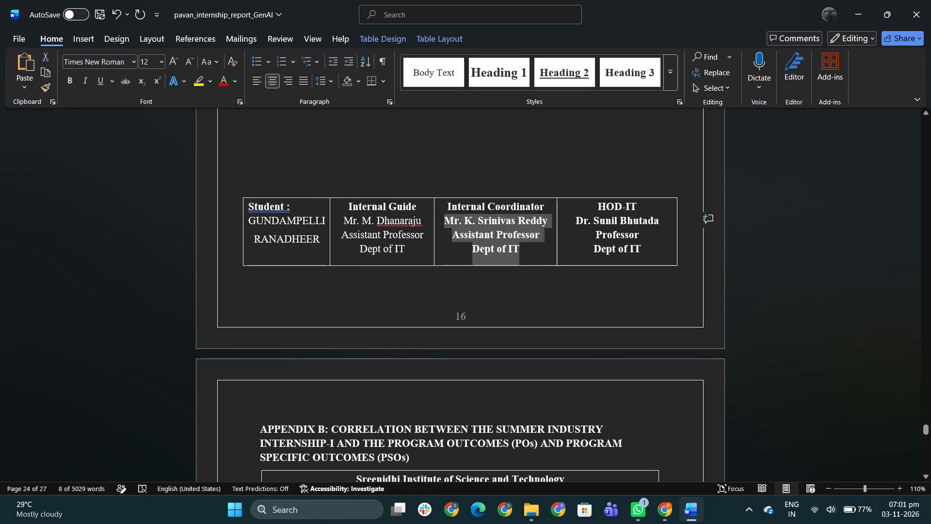
{"action": "left_click_drag", "start_coordinate": [513, 243], "coordinate": [514, 243]}
{"action": "key", "text": "ctrl+b"}
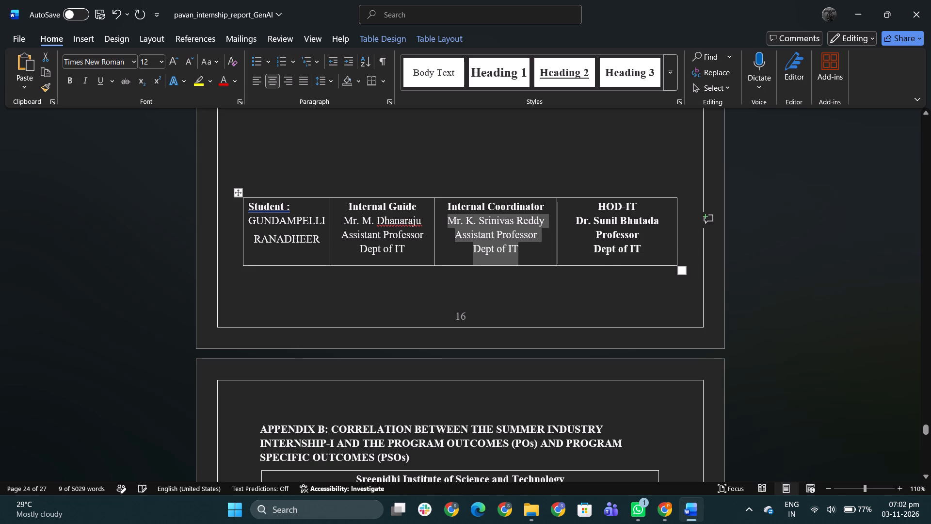
{"action": "left_click_drag", "start_coordinate": [579, 222], "coordinate": [635, 245]}
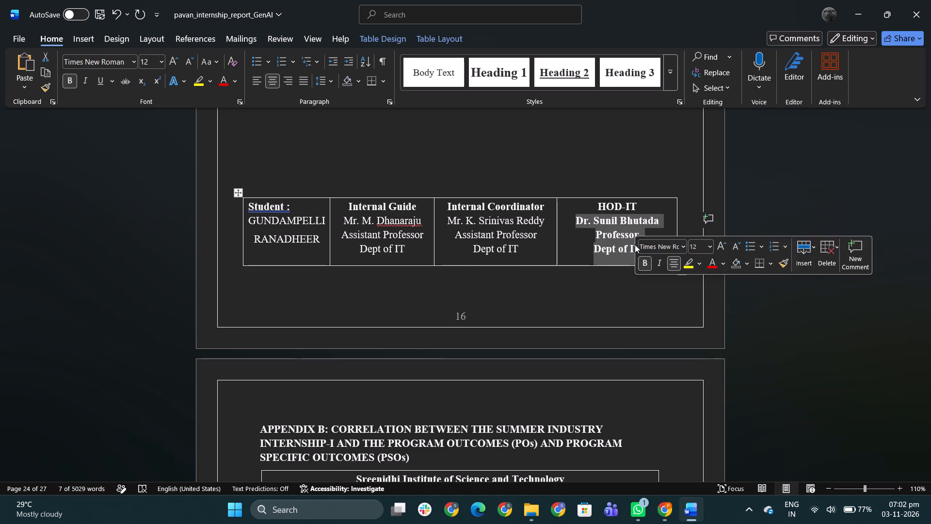
{"action": "key", "text": "ctrl+b"}
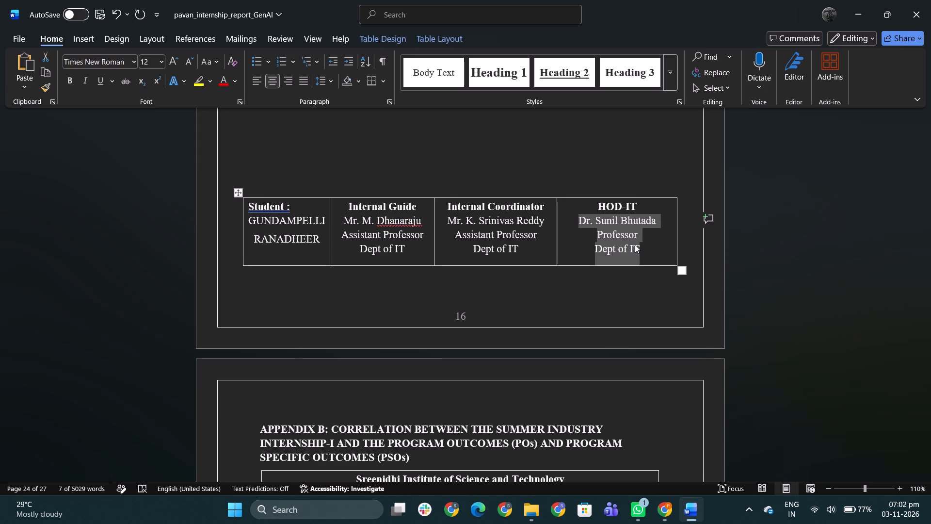
{"action": "left_click", "coordinate": [574, 243]}
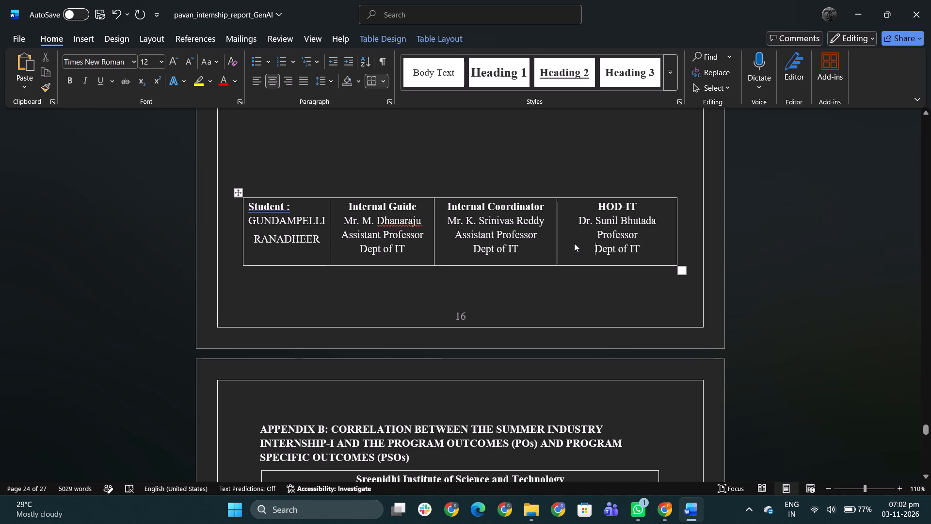
Save the internship report and close the document.
{"action": "scroll", "coordinate": [574, 243], "scroll_direction": "up", "scroll_amount": 6}
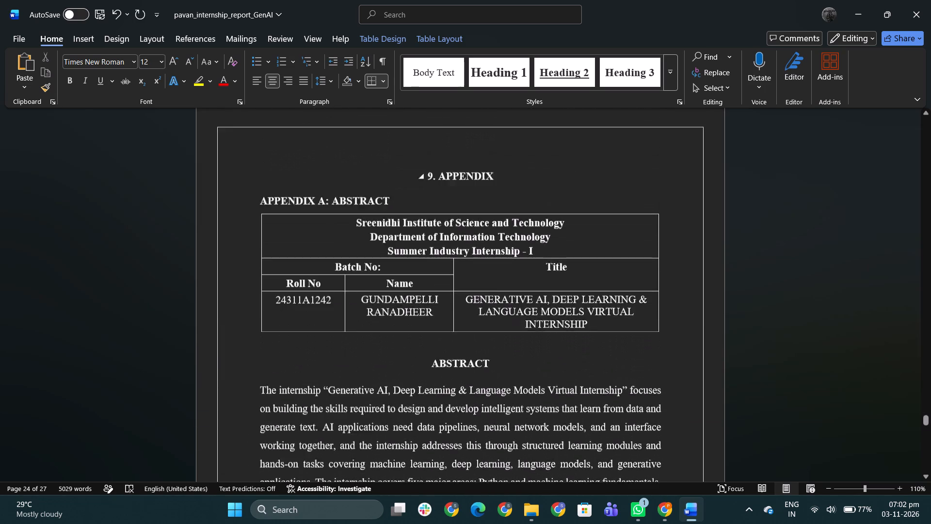
{"action": "scroll", "coordinate": [548, 264], "scroll_direction": "up", "scroll_amount": 5}
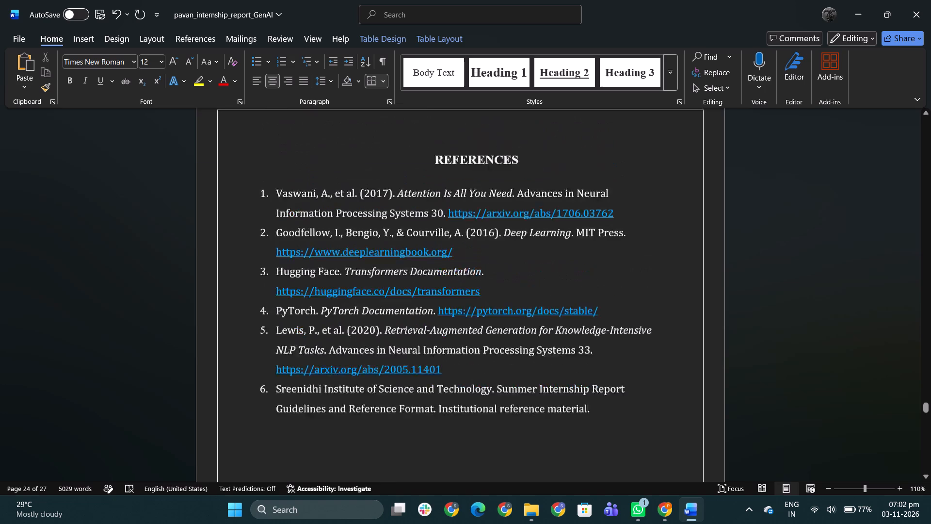
{"action": "scroll", "coordinate": [548, 264], "scroll_direction": "up", "scroll_amount": 4}
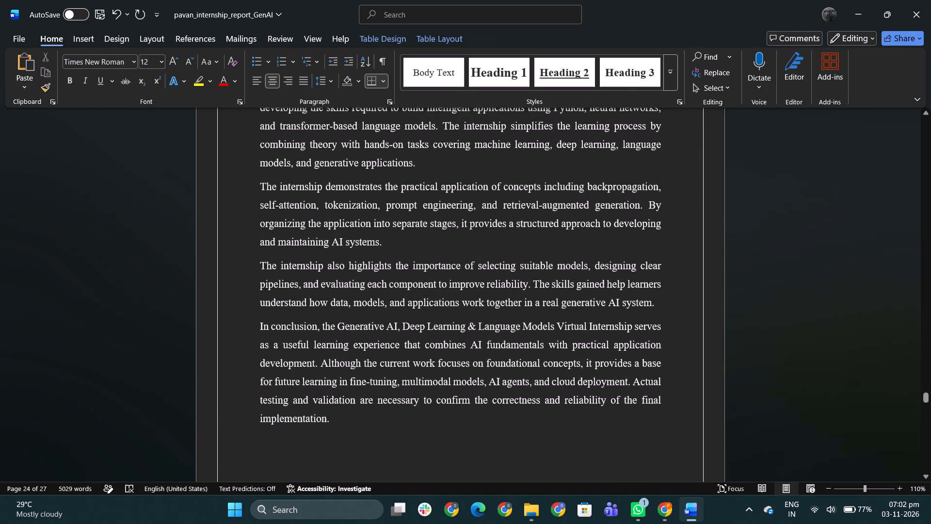
{"action": "key", "text": "ctrl+s"}
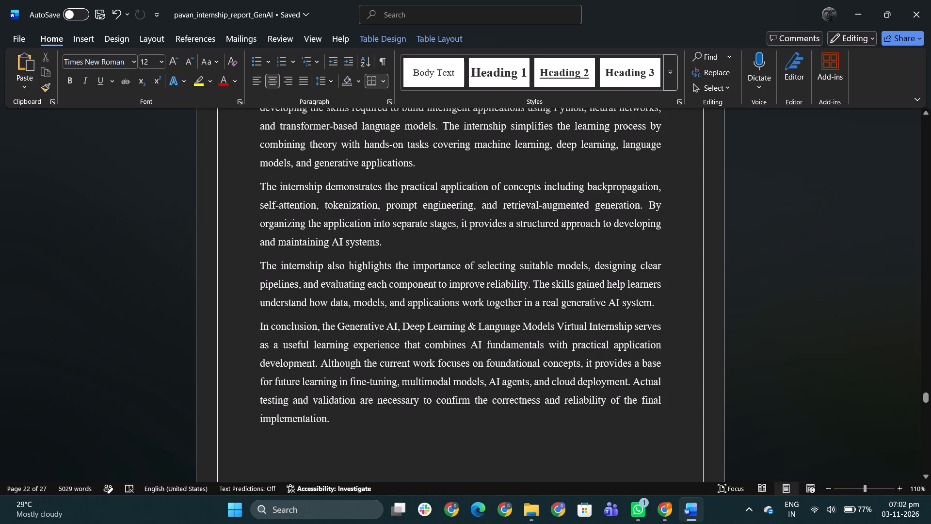
{"action": "scroll", "coordinate": [570, 204], "scroll_direction": "up", "scroll_amount": 3}
{"action": "key", "text": "ctrl+s"}
{"action": "key", "text": "ctrl+w"}
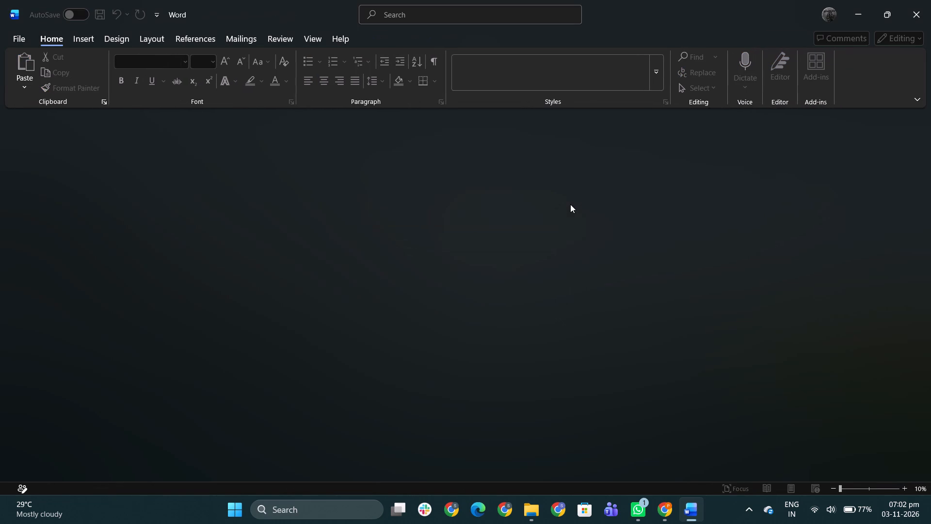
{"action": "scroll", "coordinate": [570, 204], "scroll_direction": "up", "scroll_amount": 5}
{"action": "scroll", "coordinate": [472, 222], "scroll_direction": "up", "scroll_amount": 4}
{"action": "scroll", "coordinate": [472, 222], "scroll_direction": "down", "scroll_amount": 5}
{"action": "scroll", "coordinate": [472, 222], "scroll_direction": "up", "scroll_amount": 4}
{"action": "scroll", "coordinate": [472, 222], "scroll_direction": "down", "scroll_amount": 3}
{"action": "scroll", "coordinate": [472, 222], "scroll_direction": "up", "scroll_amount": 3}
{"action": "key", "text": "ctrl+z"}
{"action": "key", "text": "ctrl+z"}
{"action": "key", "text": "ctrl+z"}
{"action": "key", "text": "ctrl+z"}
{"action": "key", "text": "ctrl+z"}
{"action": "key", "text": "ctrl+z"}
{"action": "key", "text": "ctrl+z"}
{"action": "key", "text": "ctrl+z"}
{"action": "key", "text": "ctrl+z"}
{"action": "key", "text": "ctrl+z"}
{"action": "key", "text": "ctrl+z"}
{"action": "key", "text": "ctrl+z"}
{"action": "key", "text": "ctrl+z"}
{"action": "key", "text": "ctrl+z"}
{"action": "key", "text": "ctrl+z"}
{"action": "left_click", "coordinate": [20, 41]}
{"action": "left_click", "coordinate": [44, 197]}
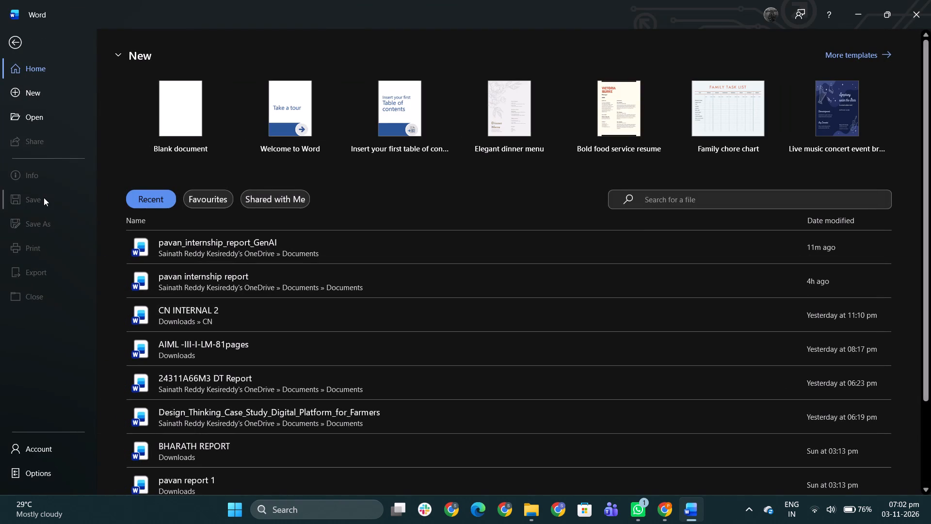
Close the empty Word window, reopen pavan_internship_report_GenAI from the OneDrive Documents folder, and switch AutoSave off.
{"action": "left_click", "coordinate": [925, 9]}
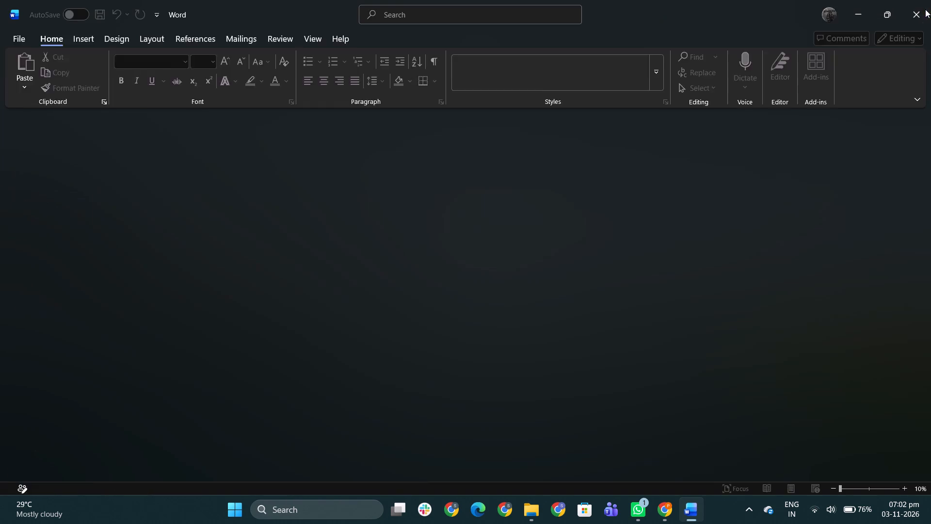
{"action": "left_click", "coordinate": [44, 180]}
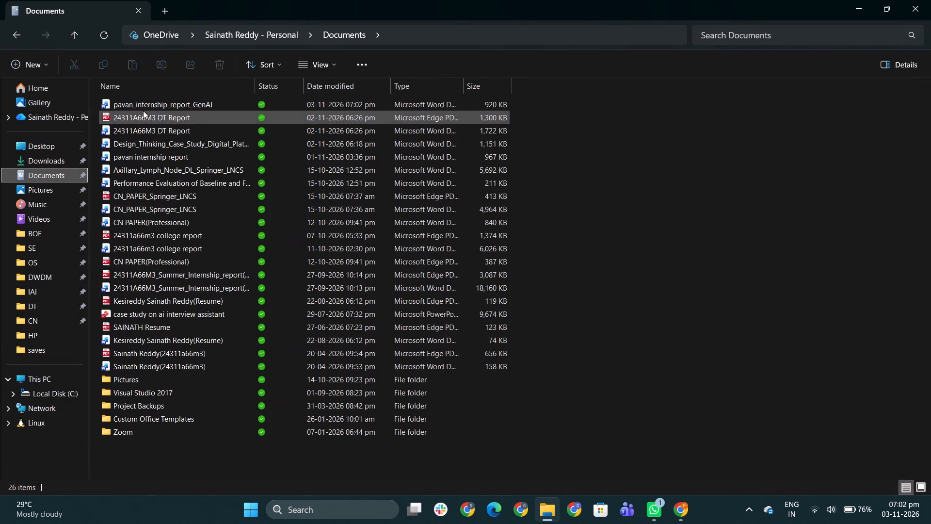
{"action": "left_click_drag", "start_coordinate": [143, 111], "coordinate": [148, 111]}
{"action": "double_click", "coordinate": [167, 108]}
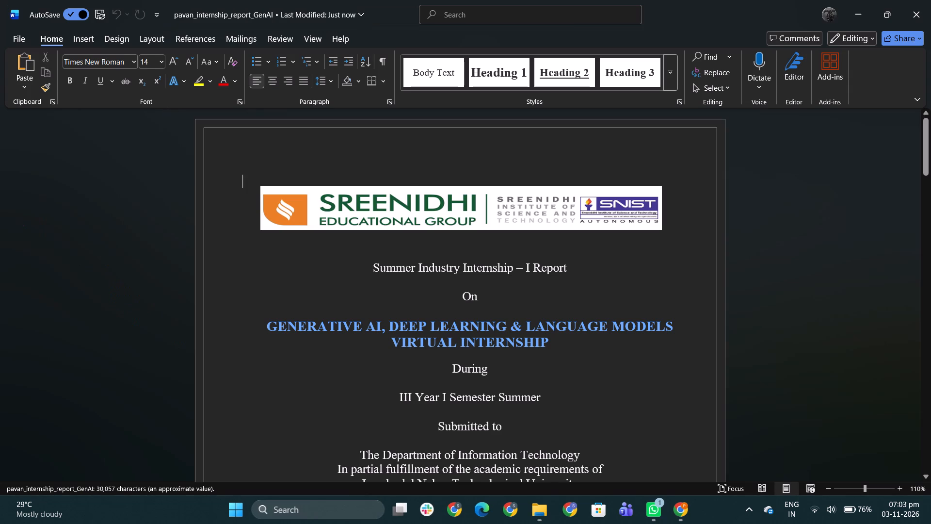
{"action": "left_click", "coordinate": [80, 15]}
Copy the √ mark in Table 2 into the Data warehousing and Software engineering domain cells of the internship's row.
{"action": "scroll", "coordinate": [285, 260], "scroll_direction": "down", "scroll_amount": 2}
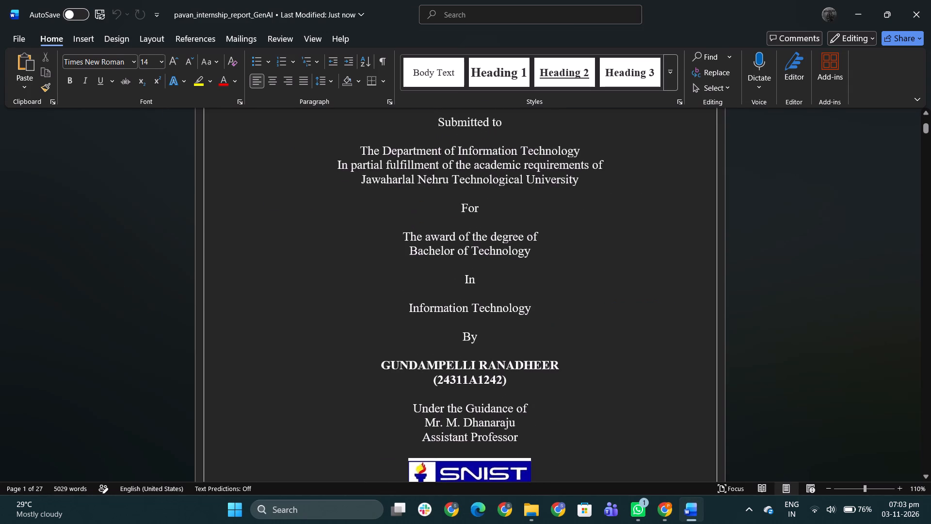
{"action": "scroll", "coordinate": [285, 260], "scroll_direction": "down", "scroll_amount": 20}
{"action": "scroll", "coordinate": [285, 260], "scroll_direction": "down", "scroll_amount": 8}
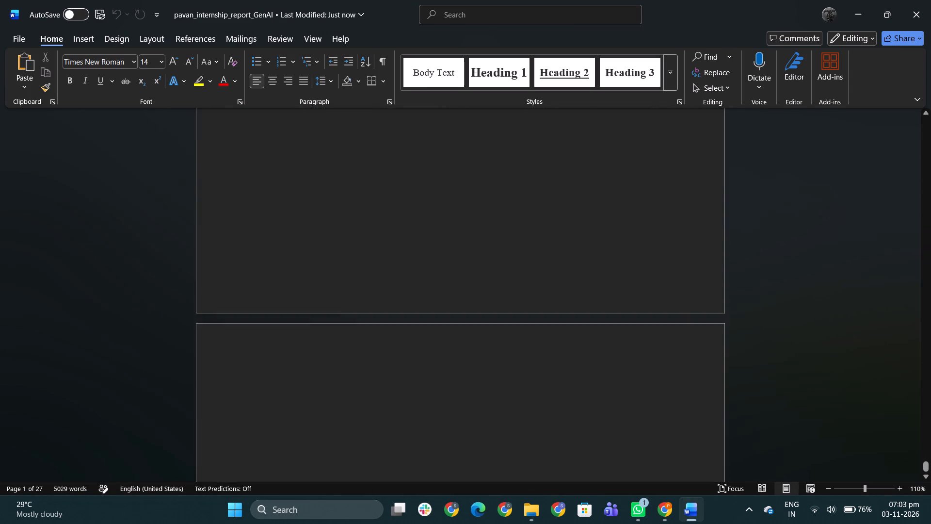
{"action": "scroll", "coordinate": [316, 293], "scroll_direction": "down", "scroll_amount": 4}
{"action": "scroll", "coordinate": [366, 242], "scroll_direction": "down", "scroll_amount": 3}
{"action": "scroll", "coordinate": [366, 242], "scroll_direction": "up", "scroll_amount": 2}
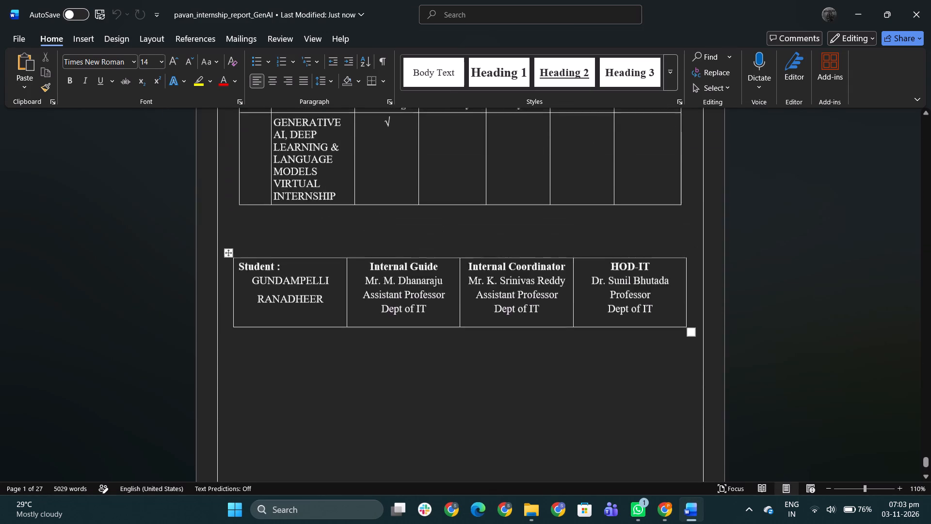
{"action": "scroll", "coordinate": [366, 242], "scroll_direction": "up", "scroll_amount": 1}
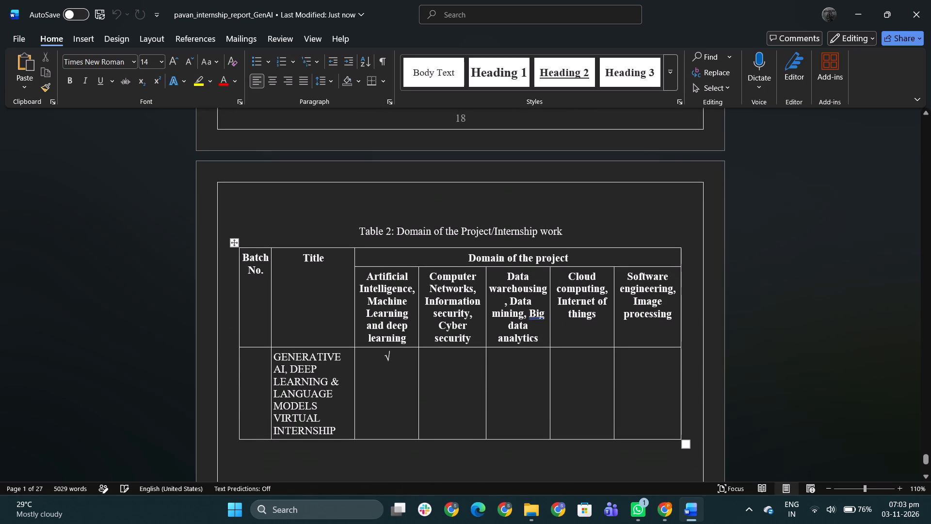
{"action": "left_click", "coordinate": [393, 355]}
{"action": "key", "text": "shift+Left"}
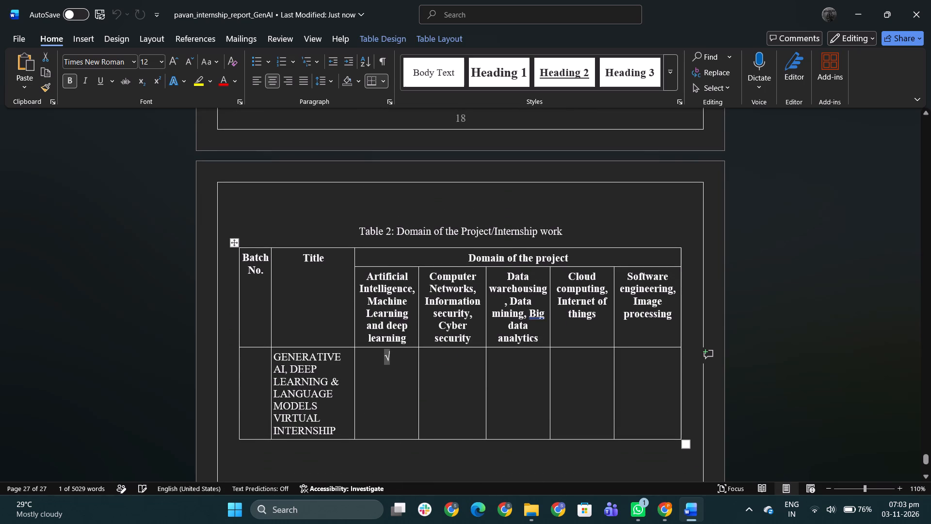
{"action": "key", "text": "ctrl+c"}
{"action": "left_click", "coordinate": [394, 371]}
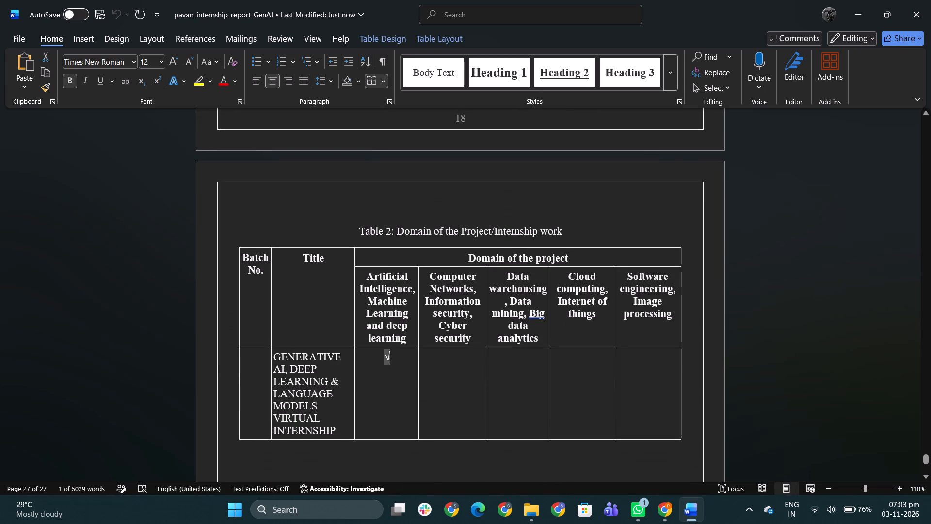
{"action": "left_click", "coordinate": [528, 364]}
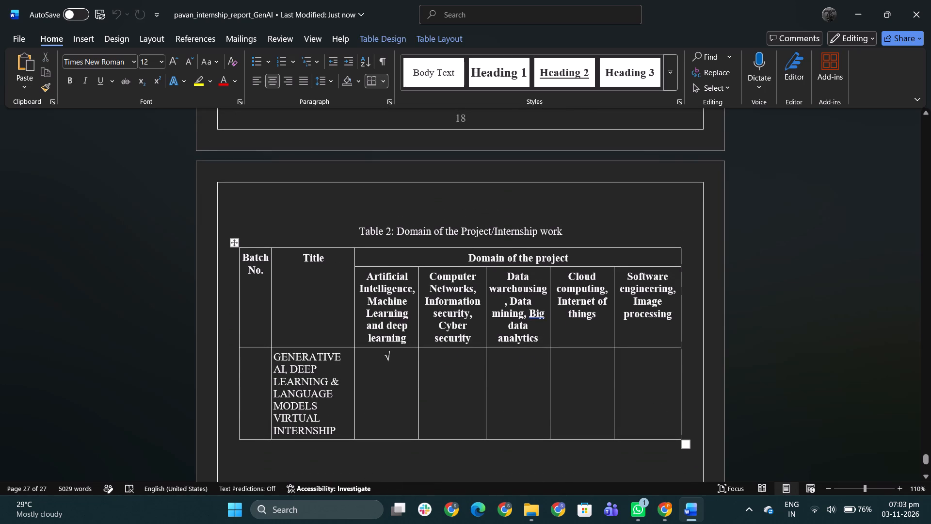
{"action": "key", "text": "ctrl+v"}
{"action": "left_click", "coordinate": [647, 355]}
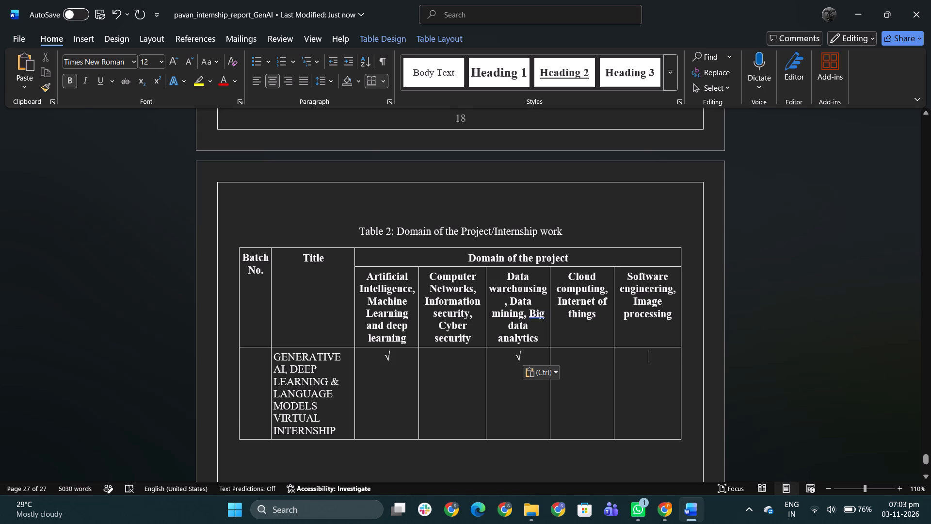
{"action": "key", "text": "ctrl+v"}
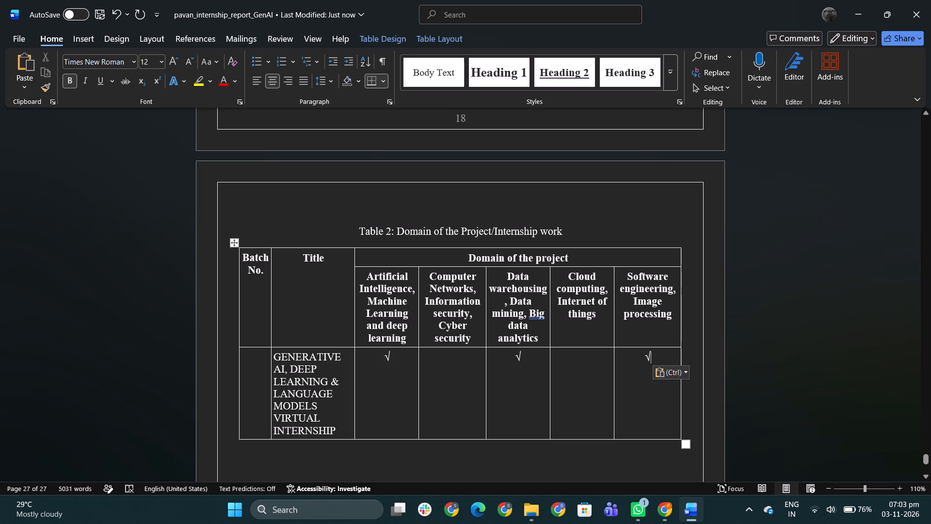
Add the copied √ mark under Research in Table 1, Nature of the Project/Internship work.
{"action": "scroll", "coordinate": [525, 270], "scroll_direction": "up", "scroll_amount": 3}
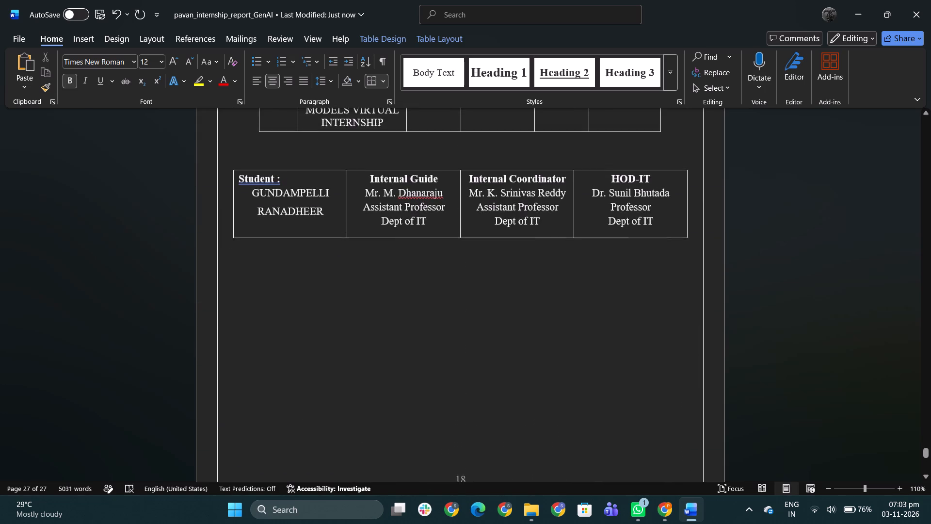
{"action": "scroll", "coordinate": [525, 270], "scroll_direction": "up", "scroll_amount": 3}
{"action": "left_click", "coordinate": [566, 214]}
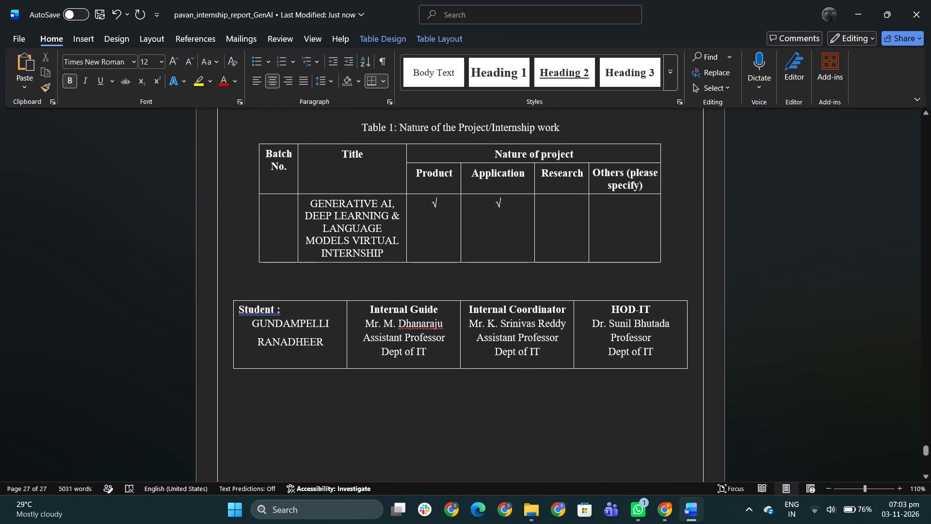
{"action": "key", "text": "ctrl+v"}
Delete an empty line between the abstract text and the signature table in Appendix A.
{"action": "scroll", "coordinate": [566, 214], "scroll_direction": "up", "scroll_amount": 1}
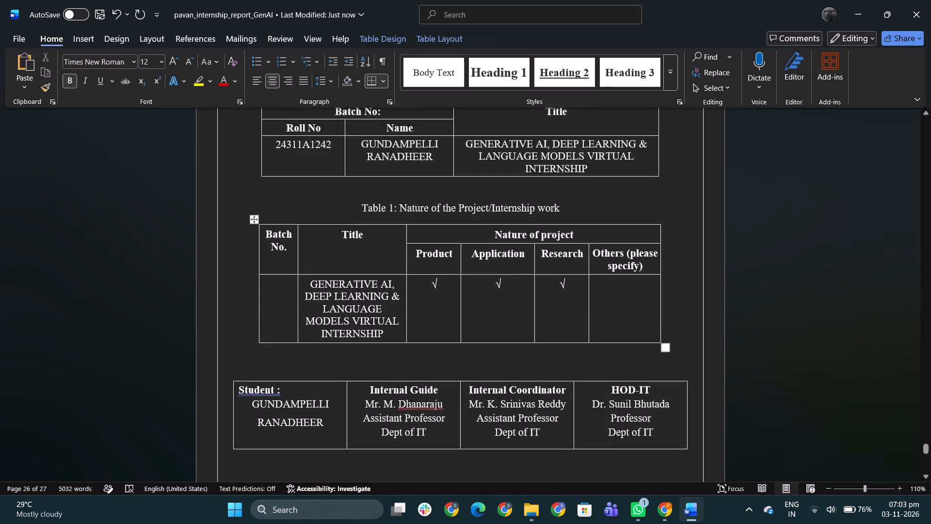
{"action": "scroll", "coordinate": [566, 214], "scroll_direction": "up", "scroll_amount": 2}
{"action": "scroll", "coordinate": [530, 245], "scroll_direction": "up", "scroll_amount": 1}
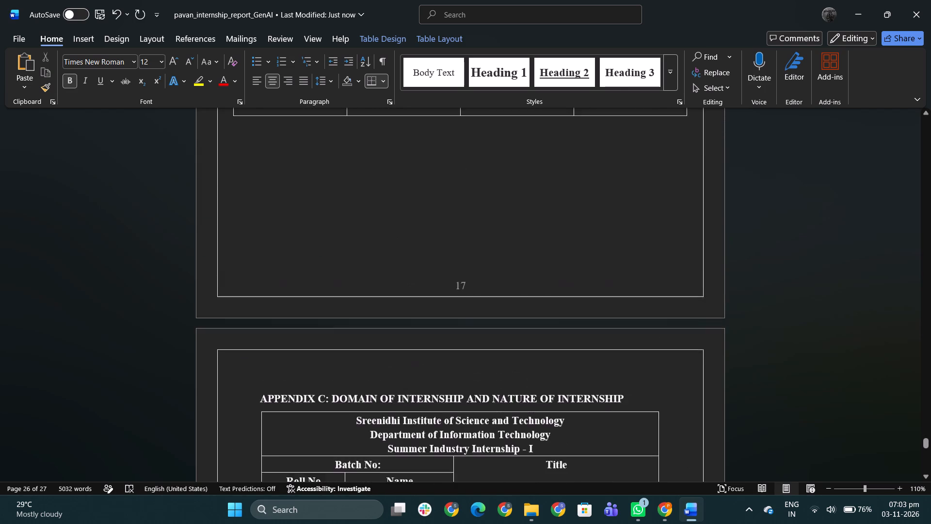
{"action": "scroll", "coordinate": [530, 245], "scroll_direction": "up", "scroll_amount": 1}
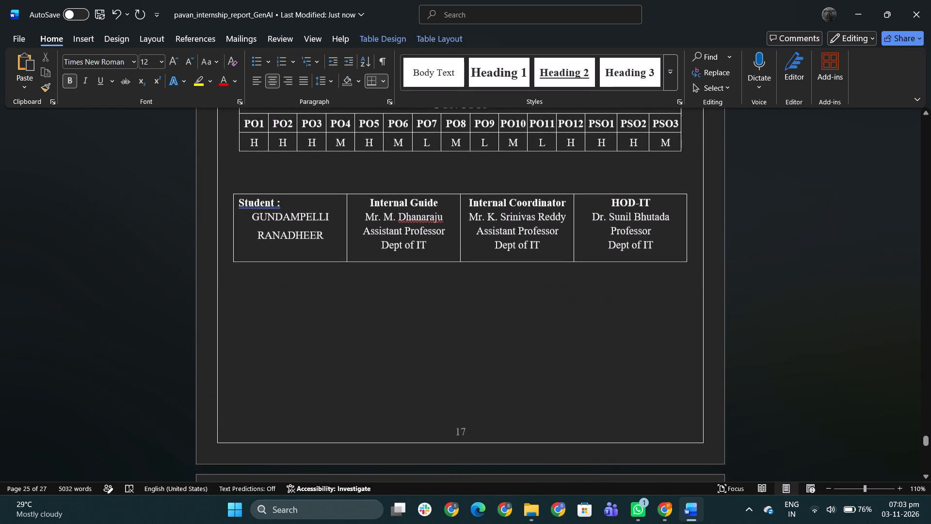
{"action": "scroll", "coordinate": [530, 245], "scroll_direction": "up", "scroll_amount": 5}
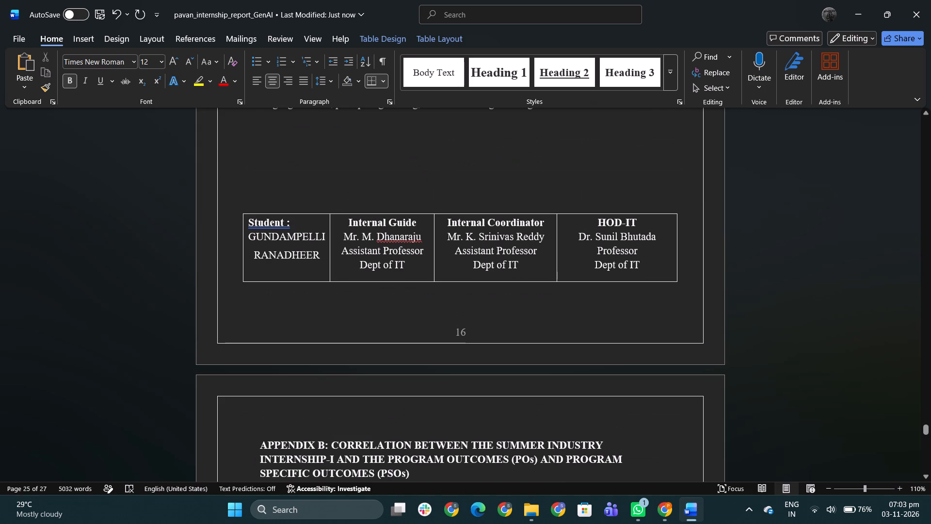
{"action": "scroll", "coordinate": [530, 245], "scroll_direction": "up", "scroll_amount": 1}
{"action": "left_click", "coordinate": [484, 236]}
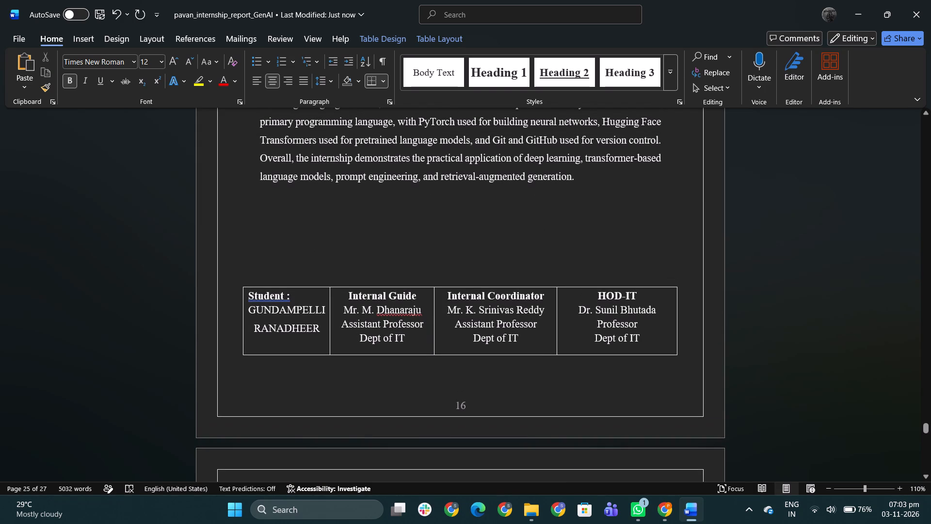
{"action": "key", "text": "BackSpace"}
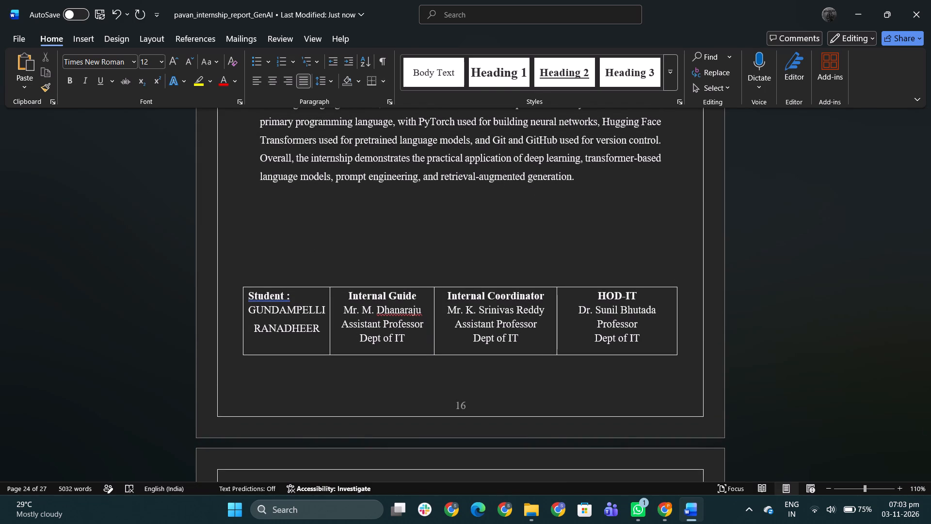
Save the changes to the internship report.
{"action": "scroll", "coordinate": [481, 279], "scroll_direction": "up", "scroll_amount": 2}
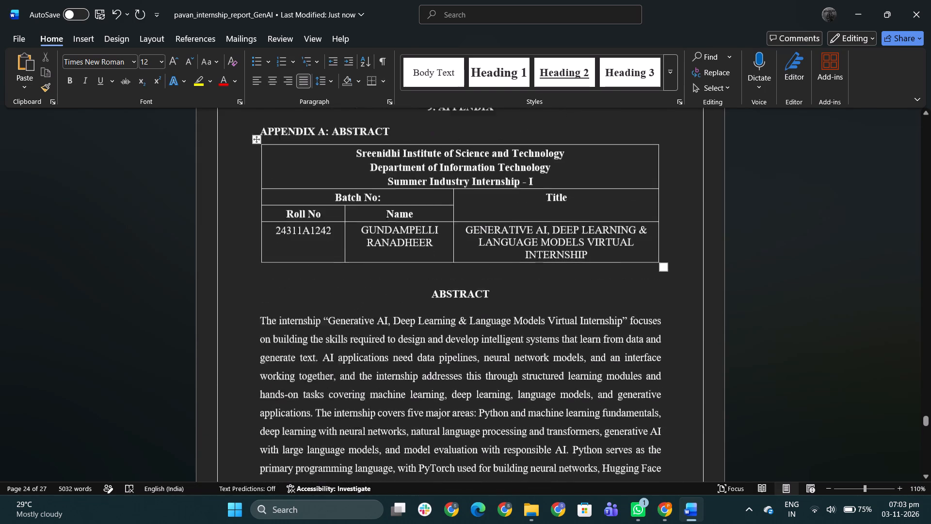
{"action": "scroll", "coordinate": [481, 279], "scroll_direction": "up", "scroll_amount": 5}
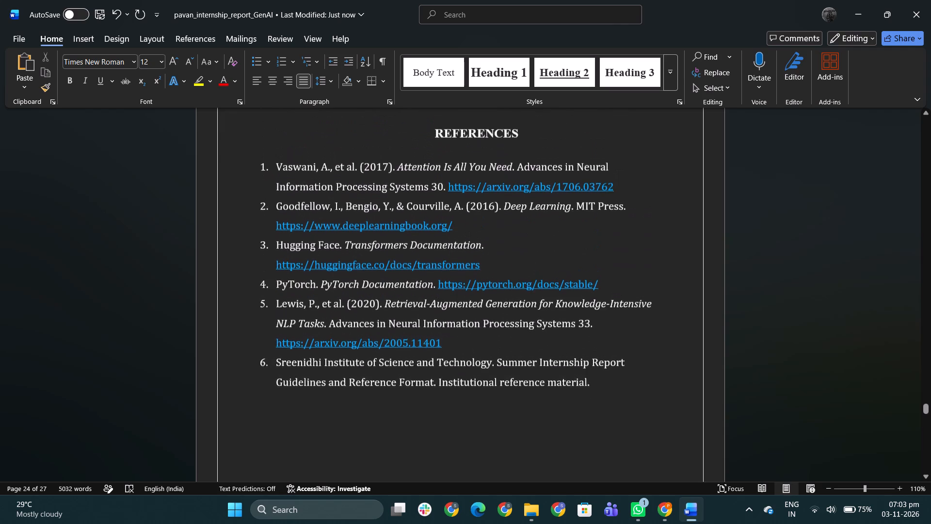
{"action": "scroll", "coordinate": [481, 279], "scroll_direction": "up", "scroll_amount": 2}
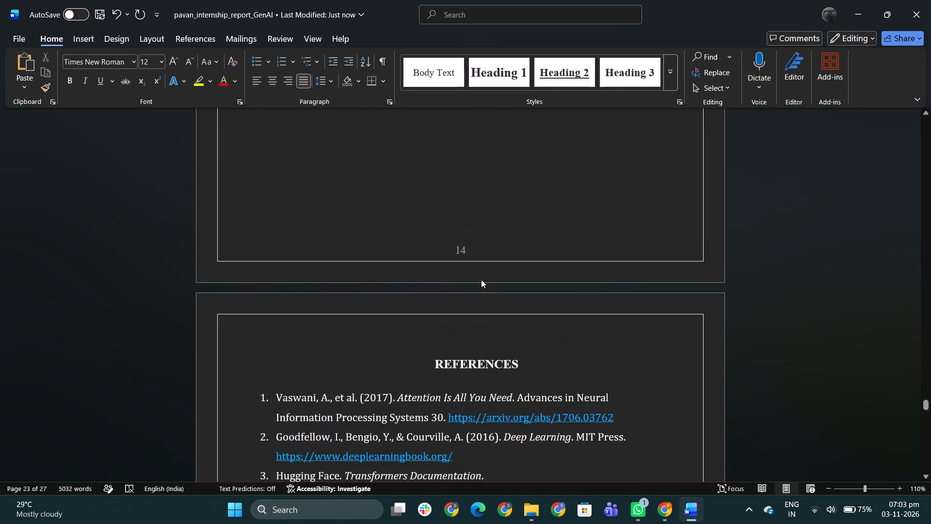
{"action": "key", "text": "ctrl+s"}
Open the Save As options for the internship report.
{"action": "scroll", "coordinate": [481, 279], "scroll_direction": "up", "scroll_amount": 3}
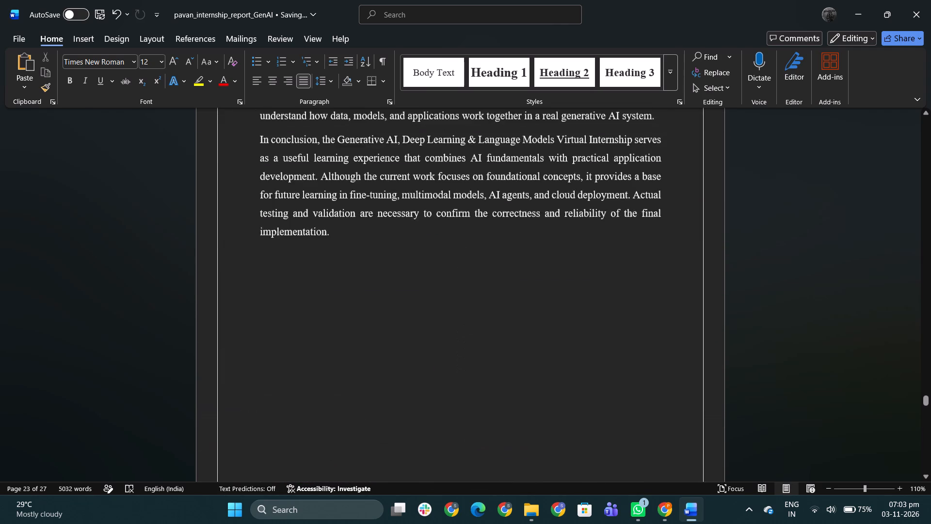
{"action": "scroll", "coordinate": [481, 279], "scroll_direction": "up", "scroll_amount": 4}
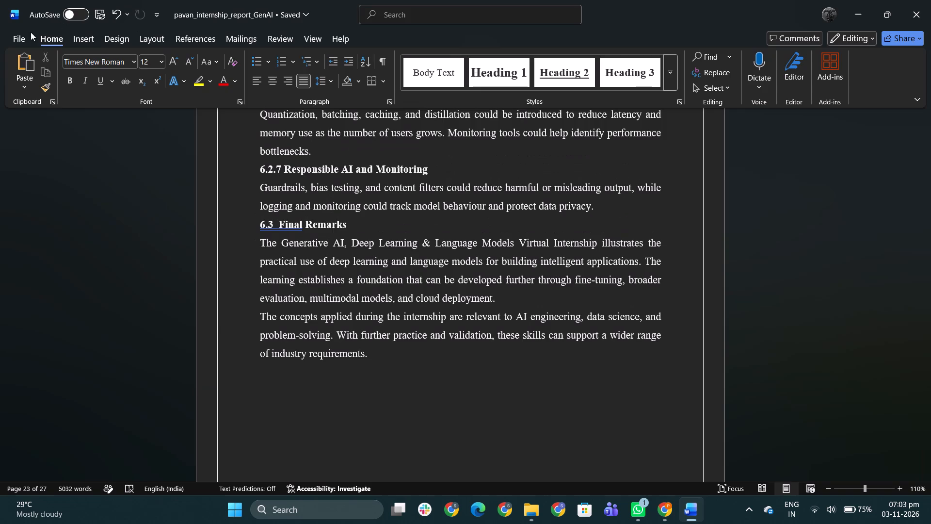
{"action": "left_click", "coordinate": [20, 38]}
{"action": "left_click", "coordinate": [30, 216]}
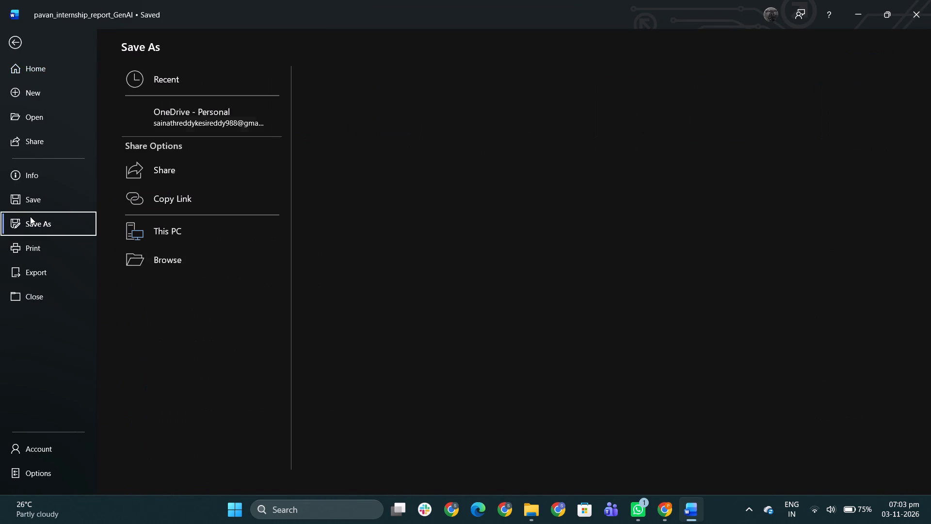
Save the internship report as a PDF named rana_internship_report_GenAI in the Downloads folder.
{"action": "double_click", "coordinate": [163, 228]}
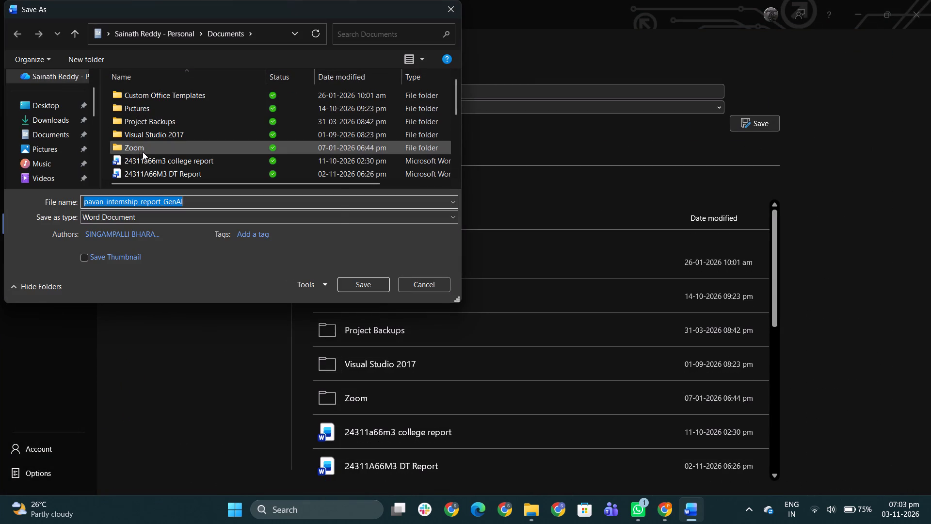
{"action": "left_click", "coordinate": [53, 113]}
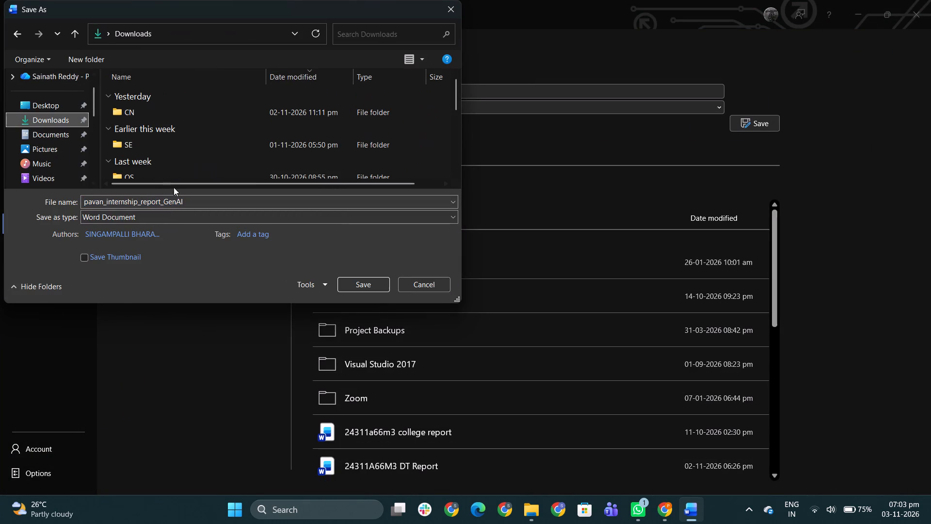
{"action": "left_click", "coordinate": [177, 213]}
{"action": "left_click", "coordinate": [104, 283]}
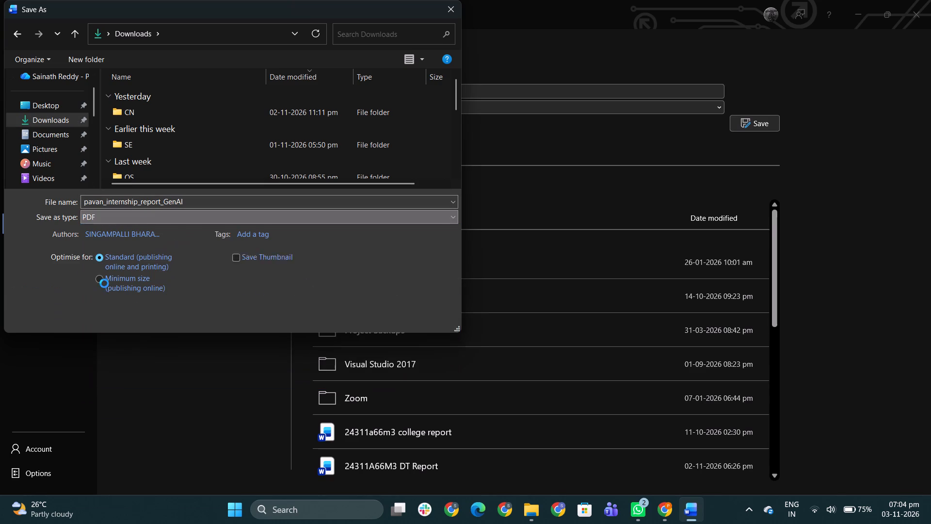
{"action": "left_click", "coordinate": [104, 201]}
{"action": "left_click", "coordinate": [104, 201]}
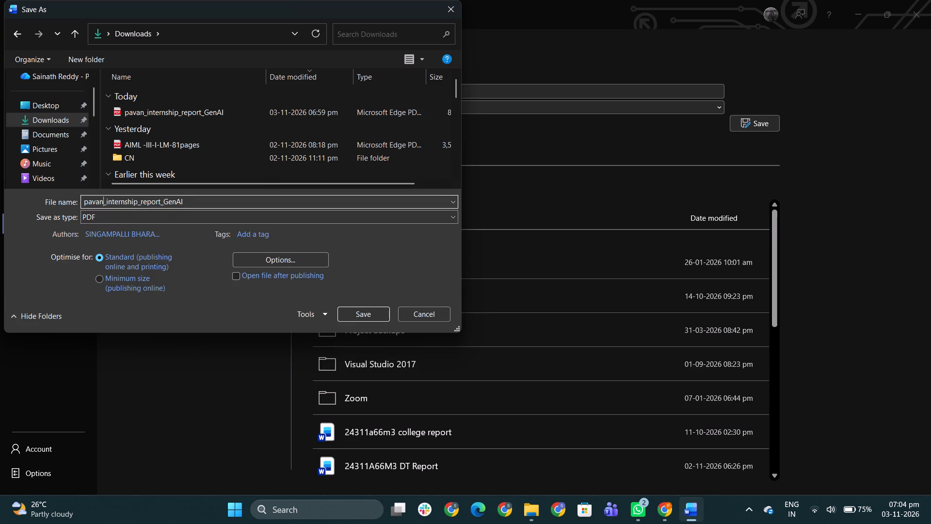
{"action": "key", "text": "BackSpace"}
{"action": "key", "text": "BackSpace"}
{"action": "key", "text": "BackSpace"}
{"action": "key", "text": "BackSpace"}
{"action": "key", "text": "BackSpace"}
{"action": "key", "text": "BackSpace"}
{"action": "key", "text": "BackSpace"}
{"action": "key", "text": "BackSpace"}
{"action": "key", "text": "BackSpace"}
{"action": "key", "text": "BackSpace"}
{"action": "key", "text": "BackSpace"}
{"action": "key", "text": "BackSpace"}
{"action": "key", "text": "BackSpace"}
{"action": "key", "text": "BackSpace"}
{"action": "key", "text": "BackSpace"}
{"action": "key", "text": "BackSpace"}
{"action": "key", "text": "BackSpace"}
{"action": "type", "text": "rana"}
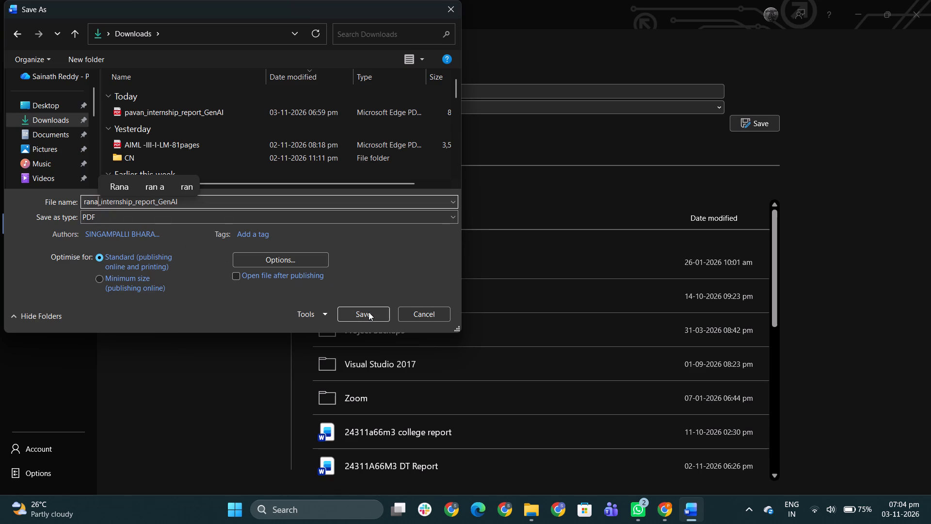
{"action": "left_click", "coordinate": [369, 312]}
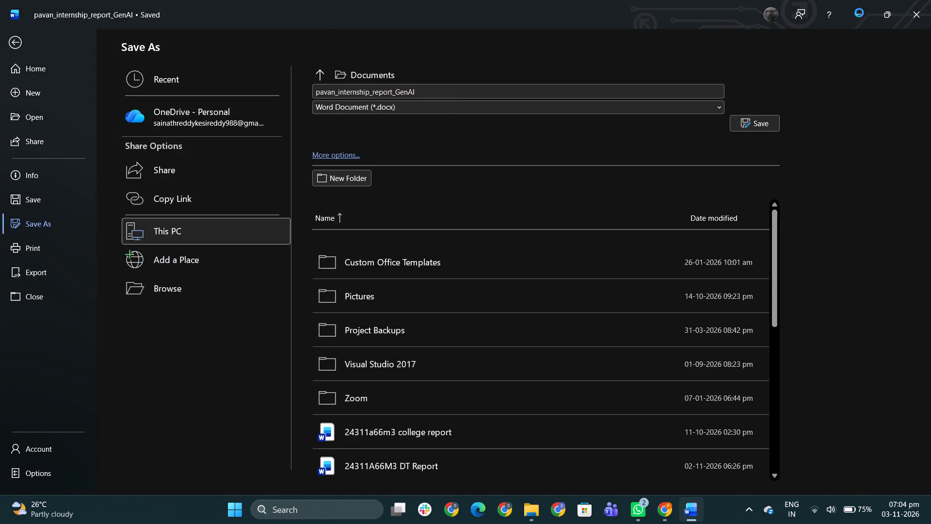
Switch to File Explorer and copy the rana_internship_report_GenAI PDF from the Downloads folder.
{"action": "left_click", "coordinate": [862, 23]}
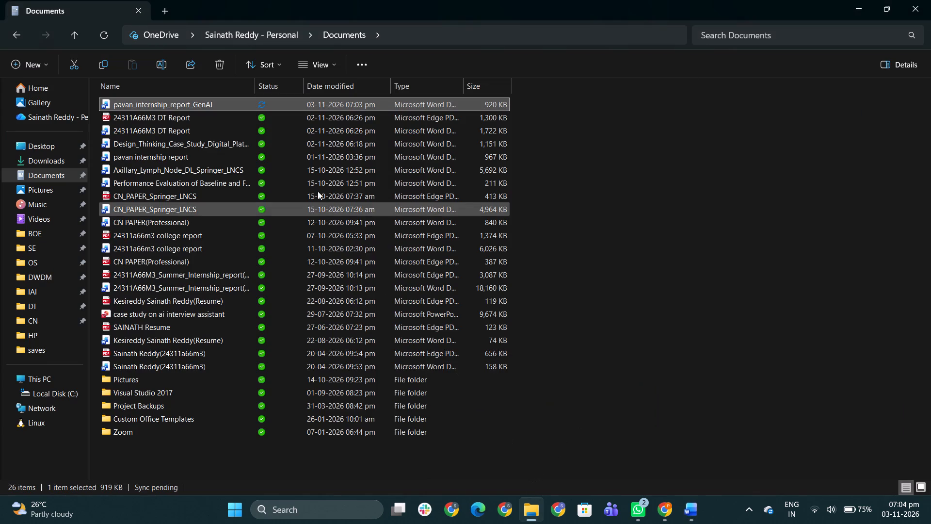
{"action": "left_click", "coordinate": [43, 163]}
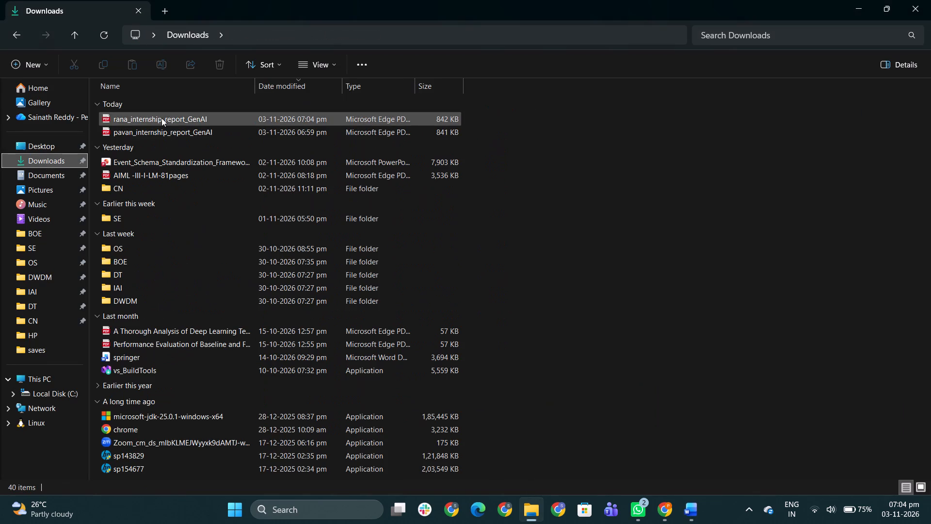
{"action": "left_click", "coordinate": [161, 118]}
{"action": "key", "text": "ctrl+c"}
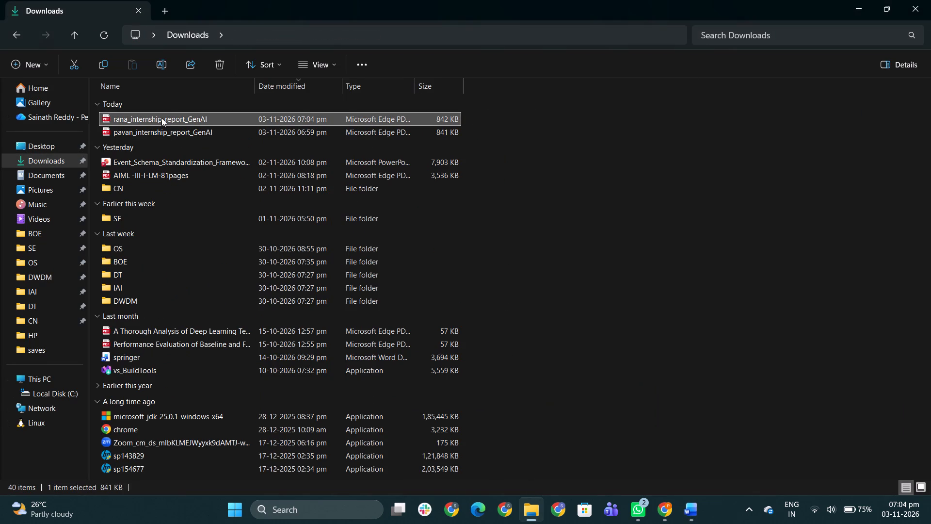
Carry the rana_internship_report_GenAI PDF out of the Downloads folder window.
{"action": "left_click", "coordinate": [153, 115]}
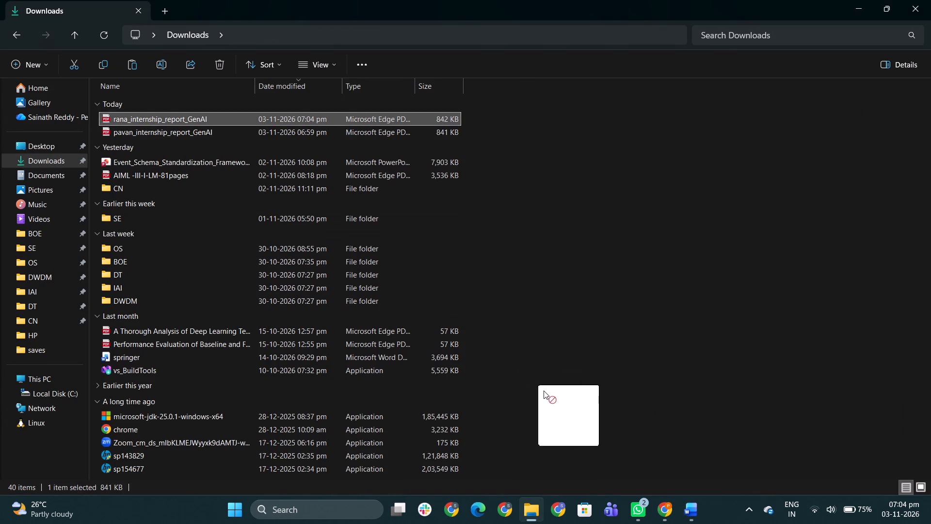